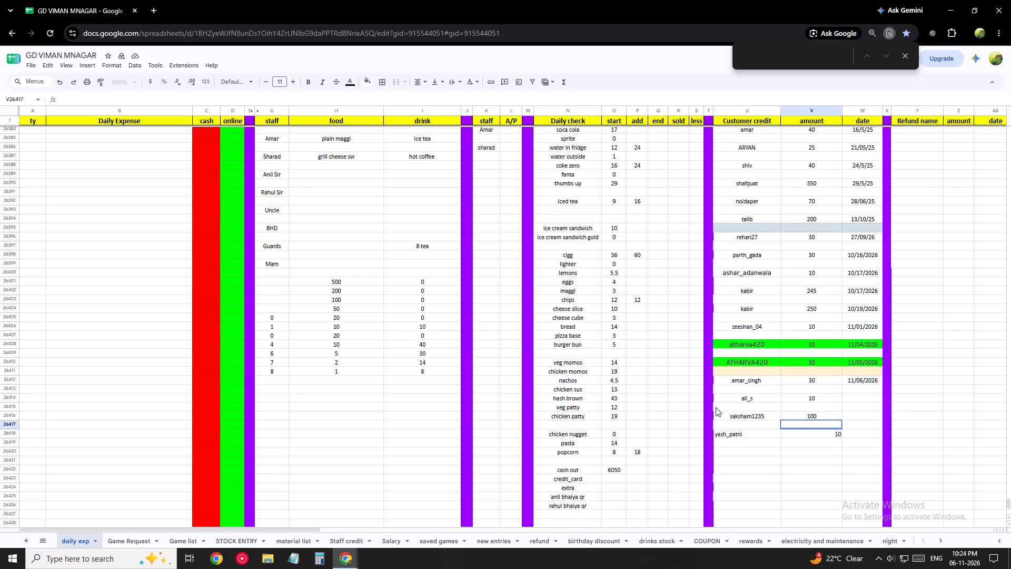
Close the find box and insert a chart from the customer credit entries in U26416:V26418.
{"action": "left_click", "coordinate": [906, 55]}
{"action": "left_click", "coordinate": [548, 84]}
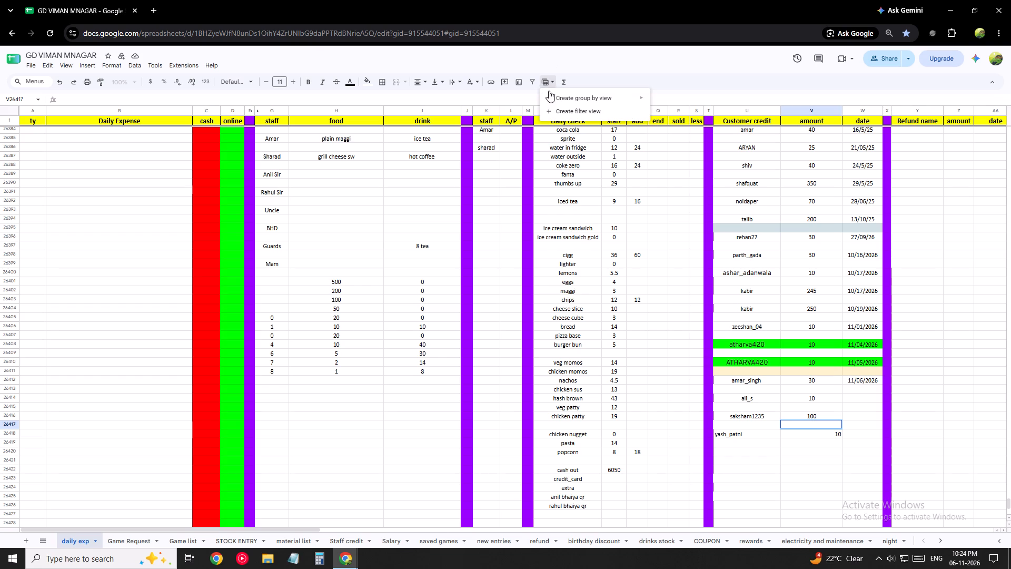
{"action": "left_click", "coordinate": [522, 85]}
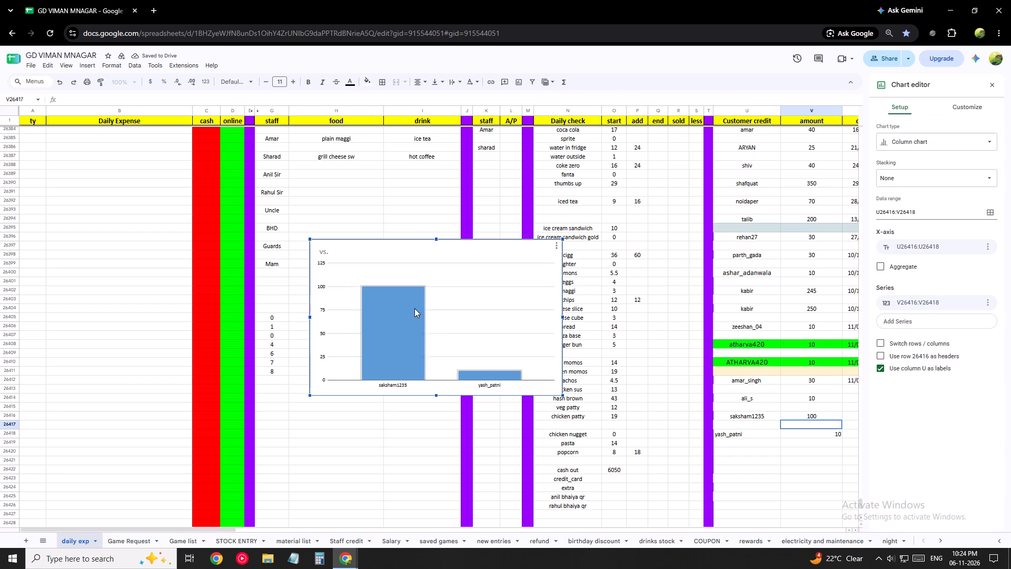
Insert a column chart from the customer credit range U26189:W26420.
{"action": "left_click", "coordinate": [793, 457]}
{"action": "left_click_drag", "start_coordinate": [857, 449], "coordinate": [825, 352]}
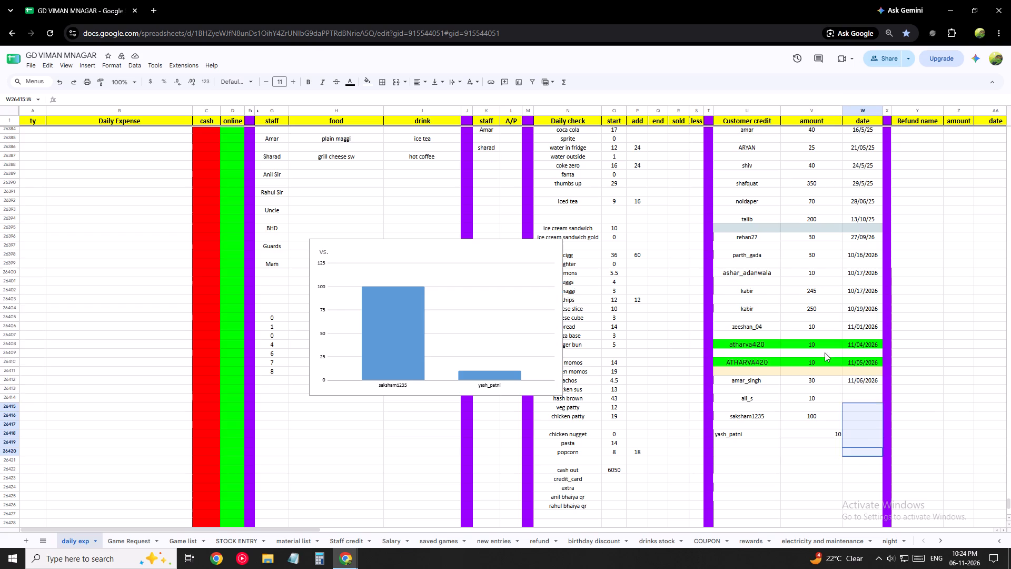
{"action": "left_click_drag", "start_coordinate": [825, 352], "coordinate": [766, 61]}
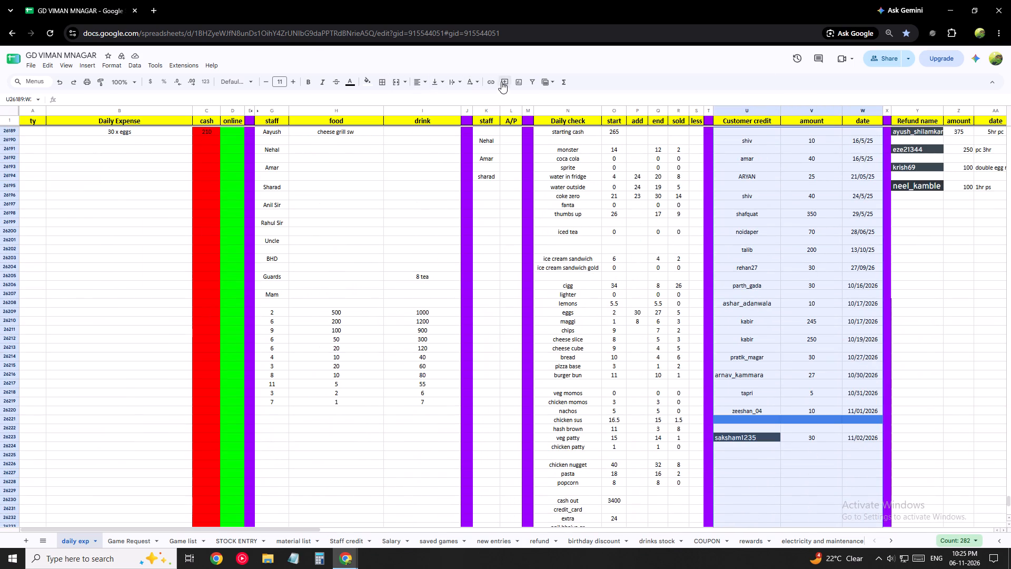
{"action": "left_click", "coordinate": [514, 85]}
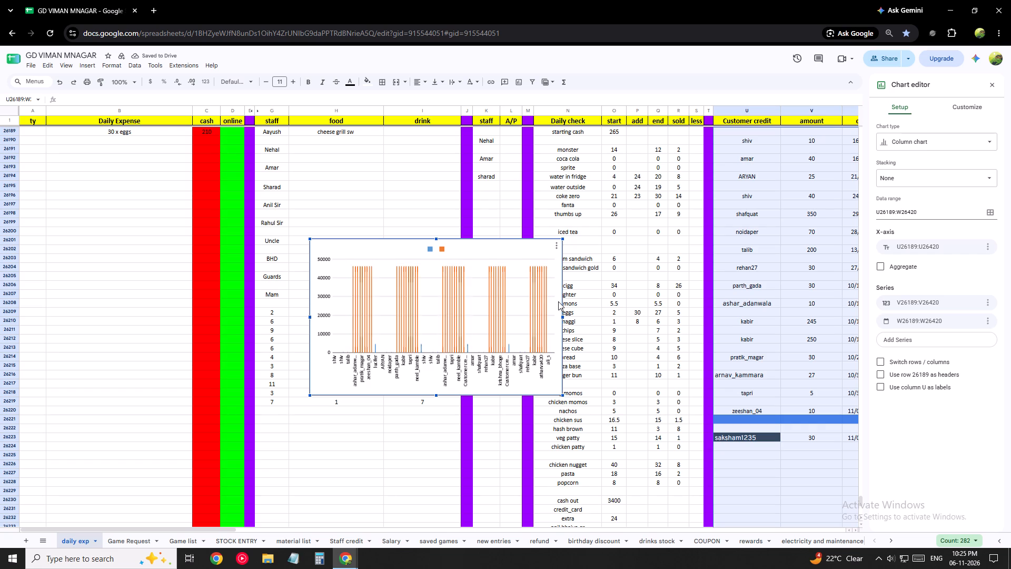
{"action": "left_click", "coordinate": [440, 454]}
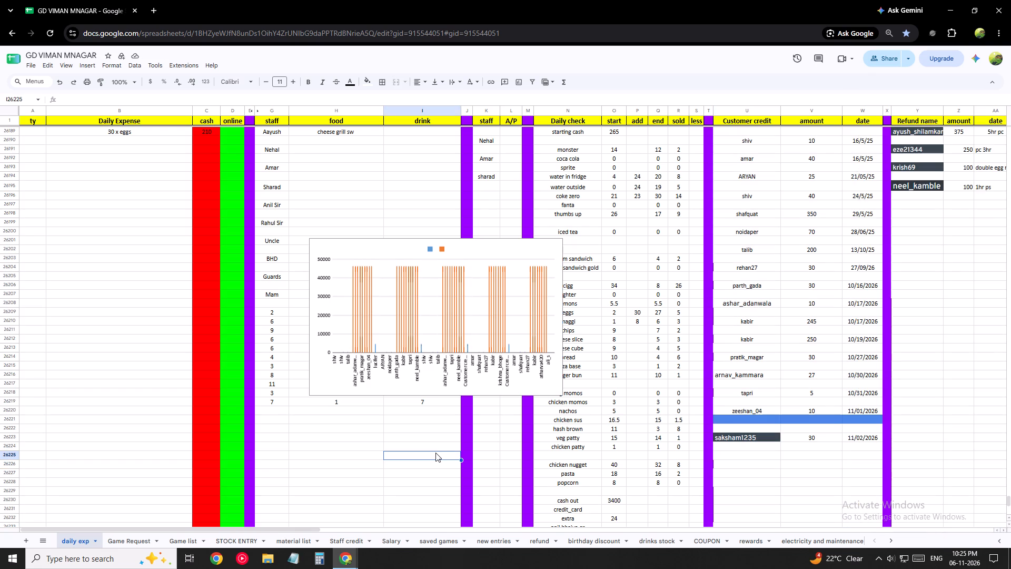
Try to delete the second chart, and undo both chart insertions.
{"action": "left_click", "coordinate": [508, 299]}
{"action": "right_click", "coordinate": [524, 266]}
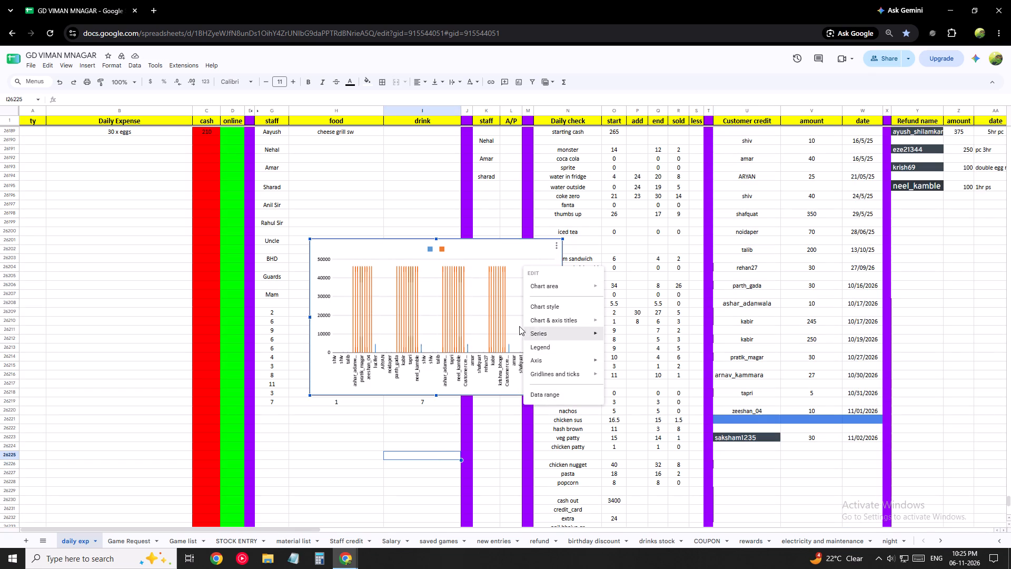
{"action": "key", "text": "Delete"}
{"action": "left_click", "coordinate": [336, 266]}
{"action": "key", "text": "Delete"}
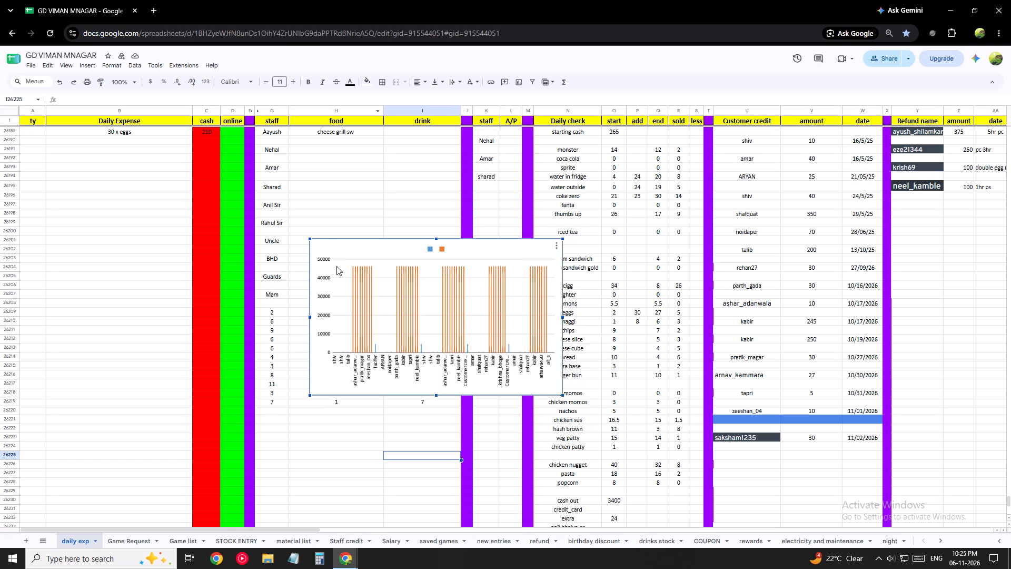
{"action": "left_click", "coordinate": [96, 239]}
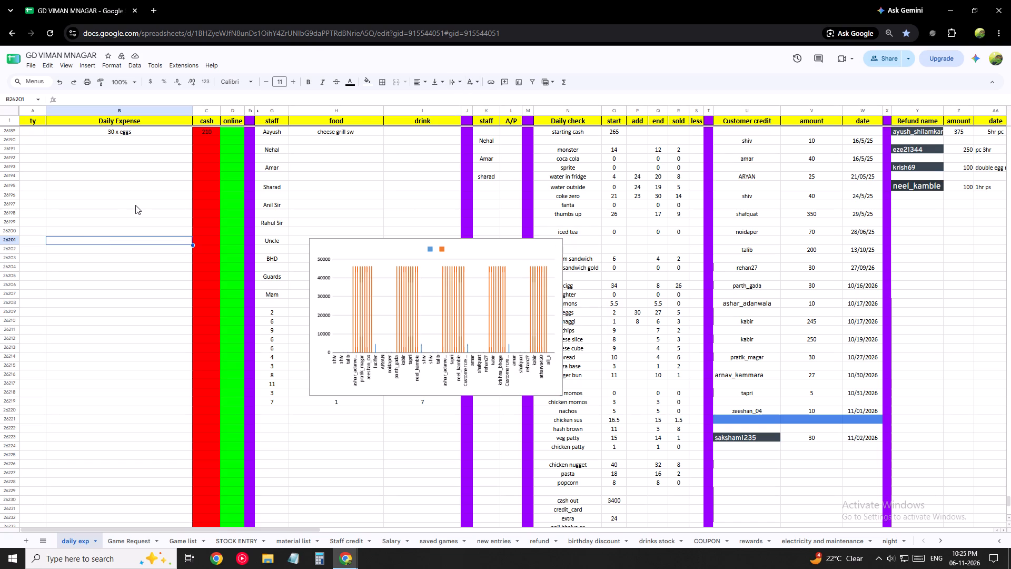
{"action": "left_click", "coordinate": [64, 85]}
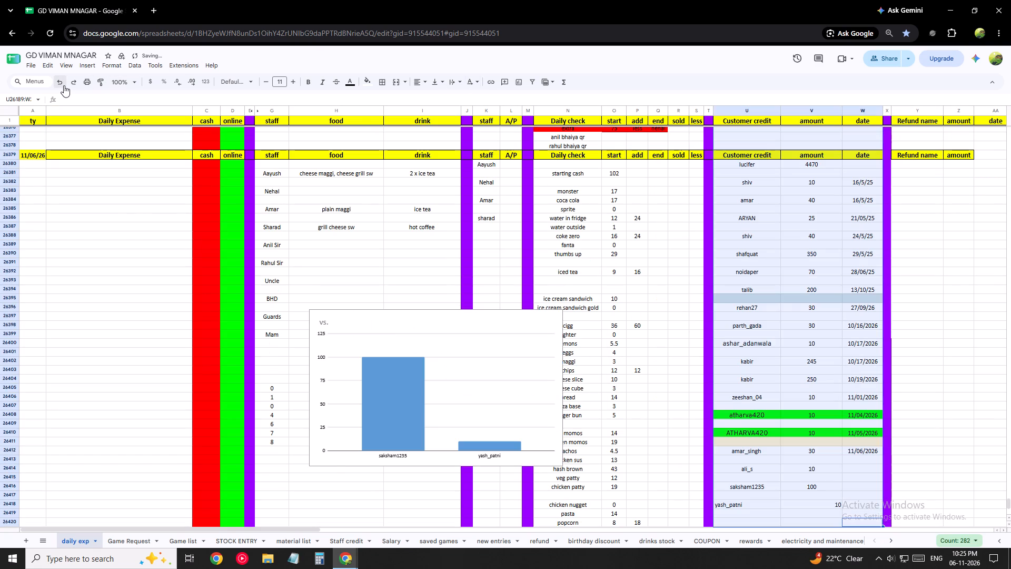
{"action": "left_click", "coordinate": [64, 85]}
{"action": "left_click", "coordinate": [132, 276]}
{"action": "scroll", "coordinate": [493, 330], "scroll_direction": "down", "scroll_amount": 3}
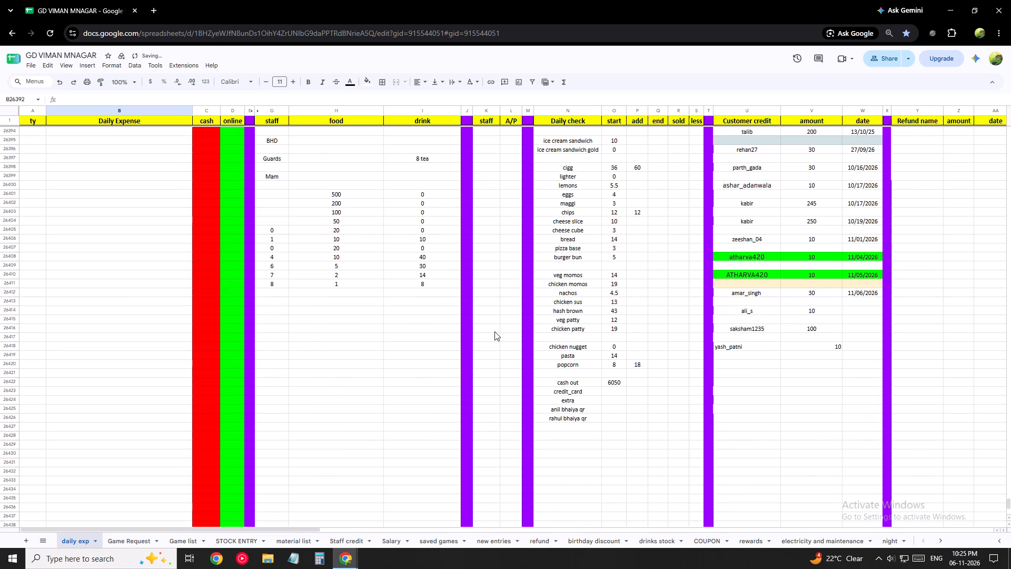
{"action": "scroll", "coordinate": [494, 331], "scroll_direction": "down", "scroll_amount": 3}
{"action": "scroll", "coordinate": [825, 328], "scroll_direction": "up", "scroll_amount": 2}
{"action": "left_click_drag", "start_coordinate": [820, 311], "coordinate": [811, 231]}
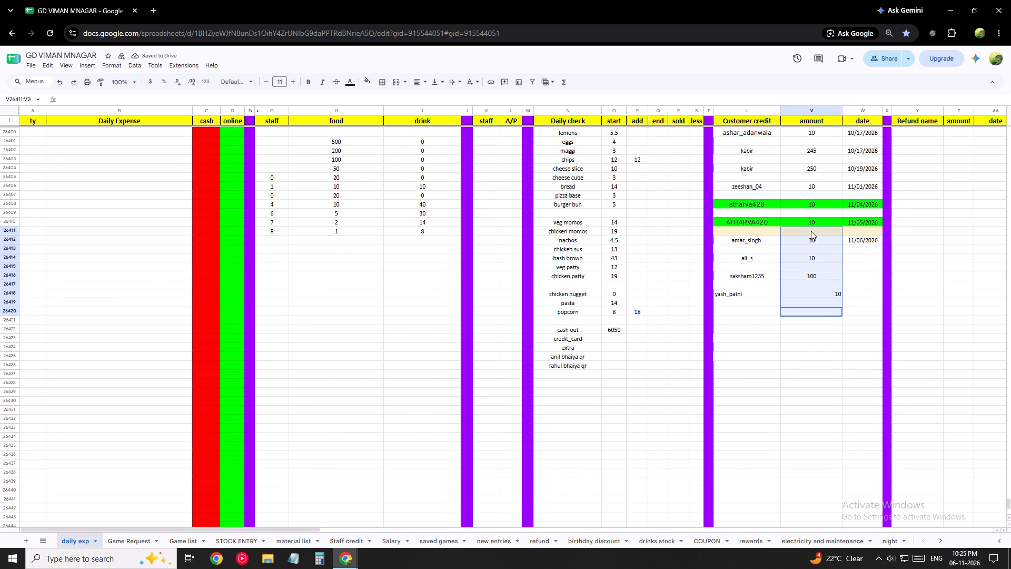
{"action": "left_click_drag", "start_coordinate": [811, 231], "coordinate": [810, 230]}
{"action": "left_click", "coordinate": [827, 295]}
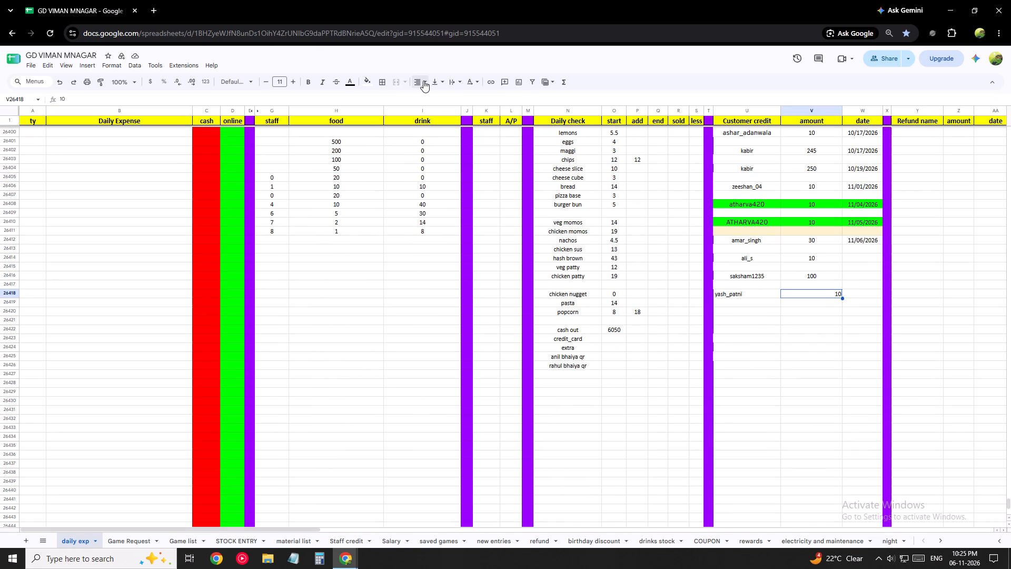
{"action": "left_click", "coordinate": [423, 81]}
{"action": "left_click", "coordinate": [438, 97]}
{"action": "left_click", "coordinate": [731, 298]}
{"action": "left_click", "coordinate": [413, 83]}
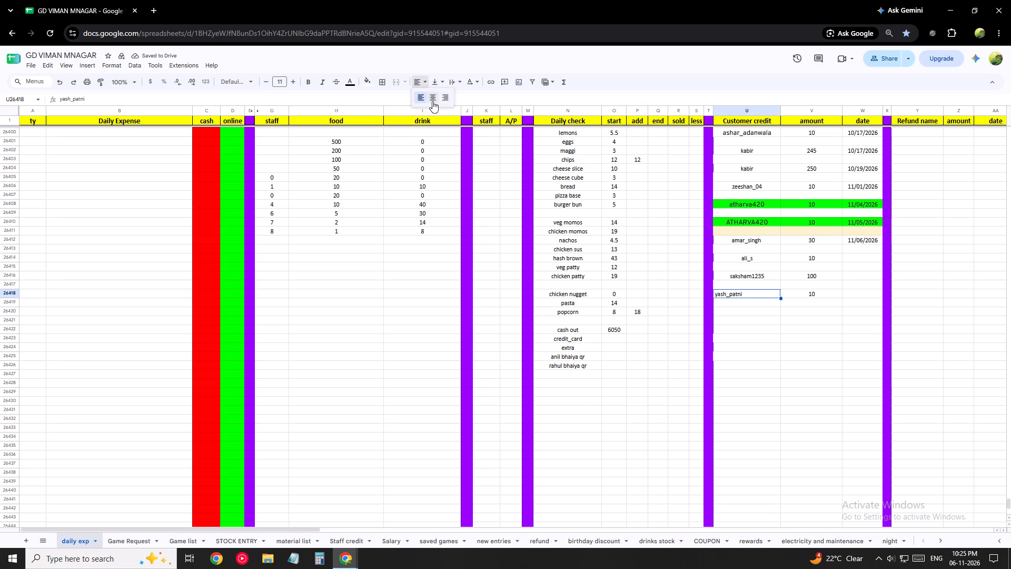
{"action": "left_click", "coordinate": [432, 101]}
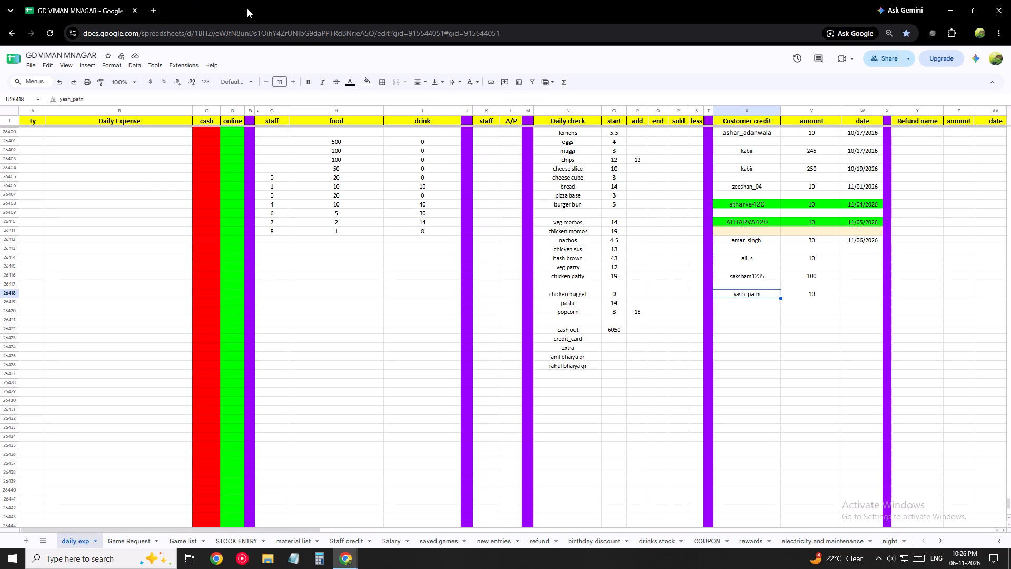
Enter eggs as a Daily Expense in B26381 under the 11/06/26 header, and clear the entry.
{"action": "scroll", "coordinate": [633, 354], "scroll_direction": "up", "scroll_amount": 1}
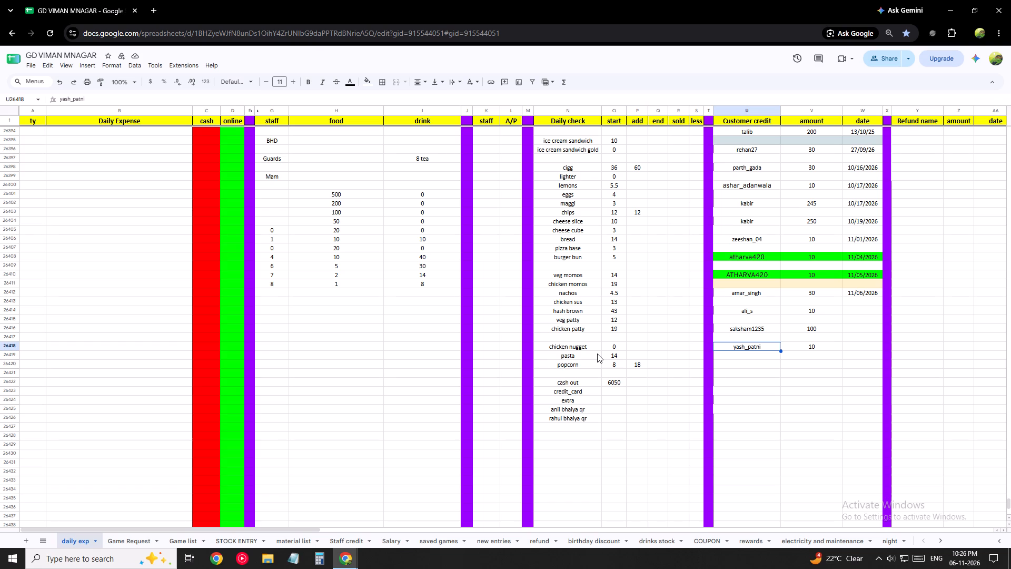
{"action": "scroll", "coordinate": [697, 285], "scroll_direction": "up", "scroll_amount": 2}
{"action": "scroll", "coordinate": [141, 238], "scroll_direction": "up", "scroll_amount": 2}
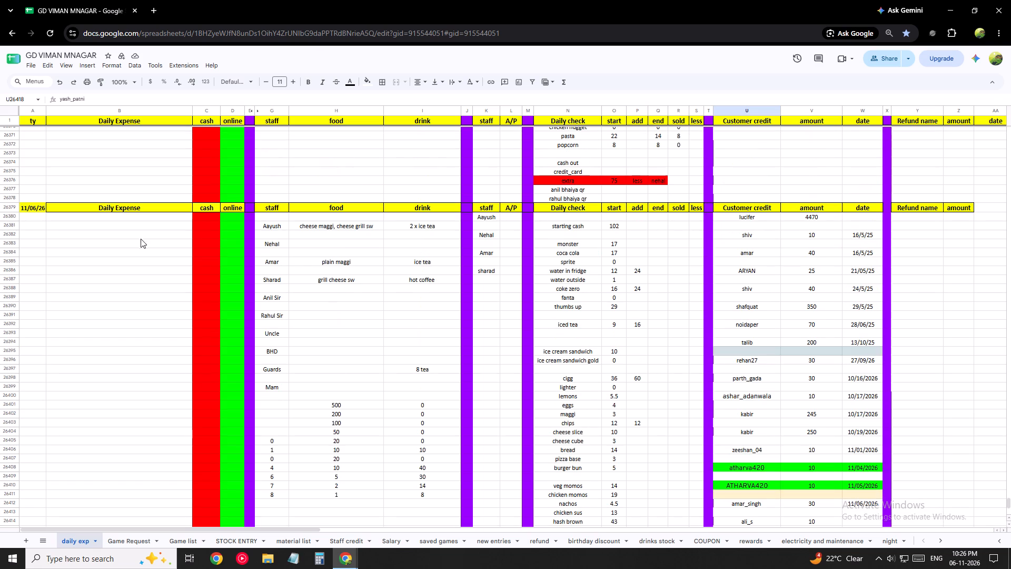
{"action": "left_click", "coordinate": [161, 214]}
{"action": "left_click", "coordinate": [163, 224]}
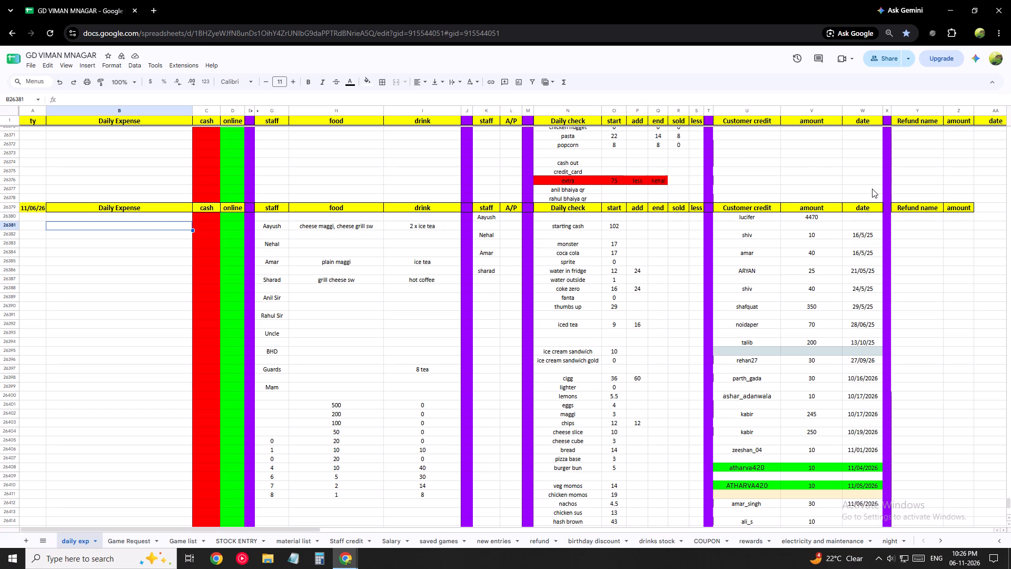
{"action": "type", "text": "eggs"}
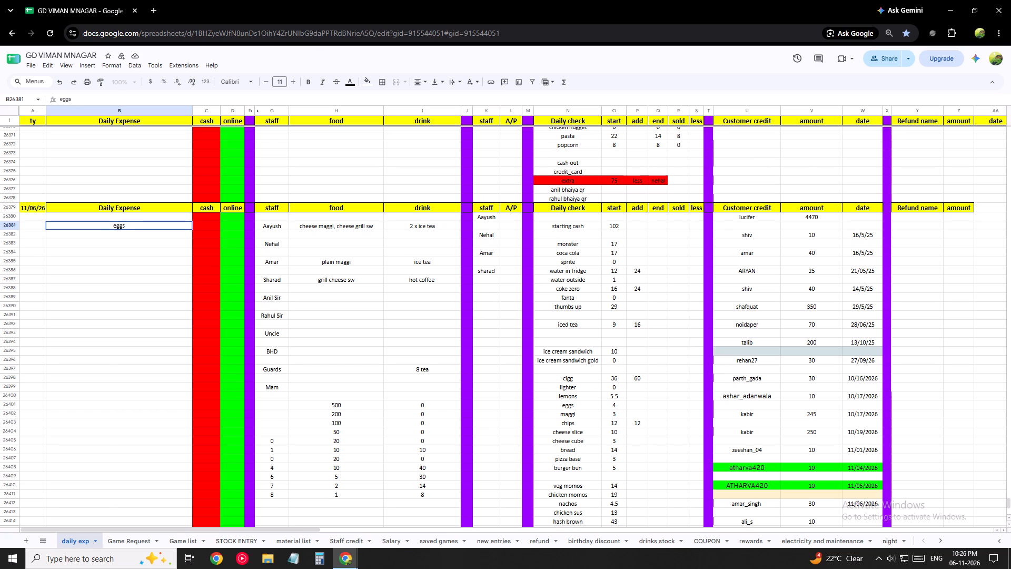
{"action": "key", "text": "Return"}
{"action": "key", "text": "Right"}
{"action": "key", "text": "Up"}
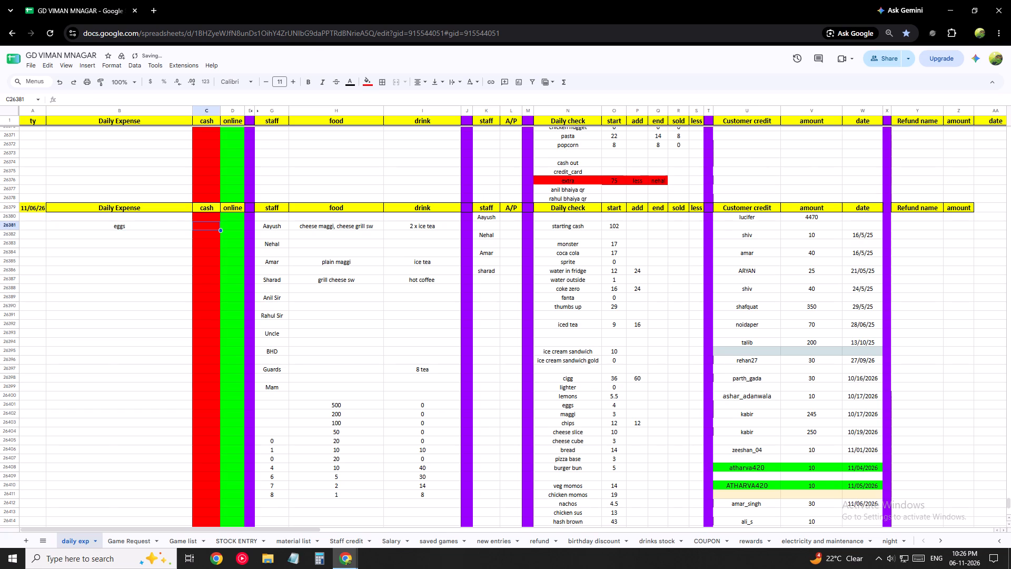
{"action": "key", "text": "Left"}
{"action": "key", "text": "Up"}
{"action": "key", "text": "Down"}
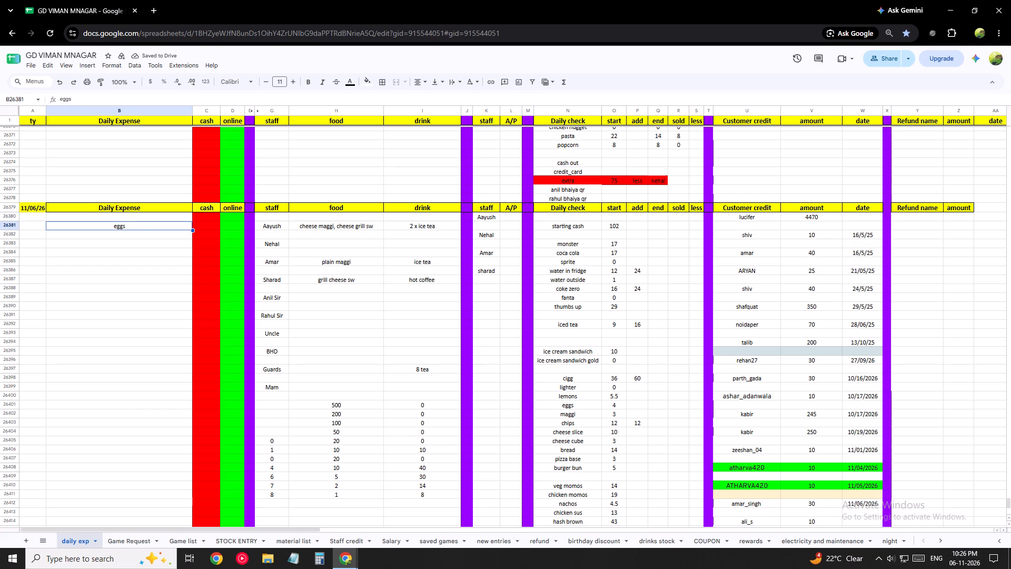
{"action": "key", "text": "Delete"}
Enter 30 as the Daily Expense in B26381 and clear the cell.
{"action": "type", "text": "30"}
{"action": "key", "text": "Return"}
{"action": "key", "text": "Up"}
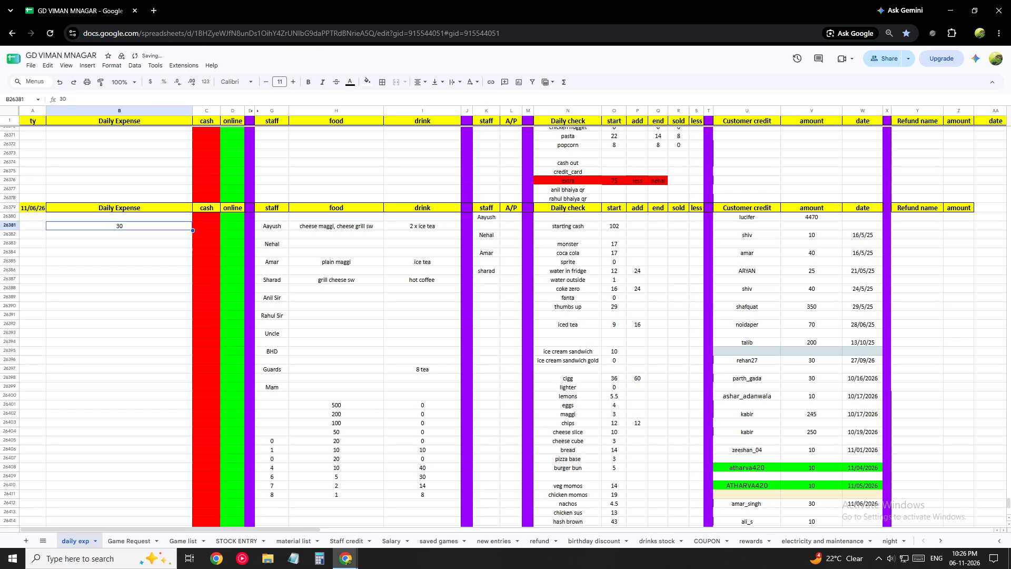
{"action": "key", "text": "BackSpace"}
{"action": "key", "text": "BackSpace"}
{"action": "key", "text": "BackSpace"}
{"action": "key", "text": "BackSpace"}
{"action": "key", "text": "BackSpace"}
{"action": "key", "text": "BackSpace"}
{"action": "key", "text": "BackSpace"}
Enter cash amounts 240 in C26381 and 135 in C26382 under the 11/06/26 header.
{"action": "key", "text": "Right"}
{"action": "type", "text": "240"}
{"action": "key", "text": "Return"}
{"action": "key", "text": "Left"}
{"action": "key", "text": "Up"}
{"action": "key", "text": "Down"}
{"action": "key", "text": "Right"}
{"action": "type", "text": "135"}
{"action": "key", "text": "Return"}
{"action": "key", "text": "Left"}
{"action": "key", "text": "Up"}
{"action": "key", "text": "Up"}
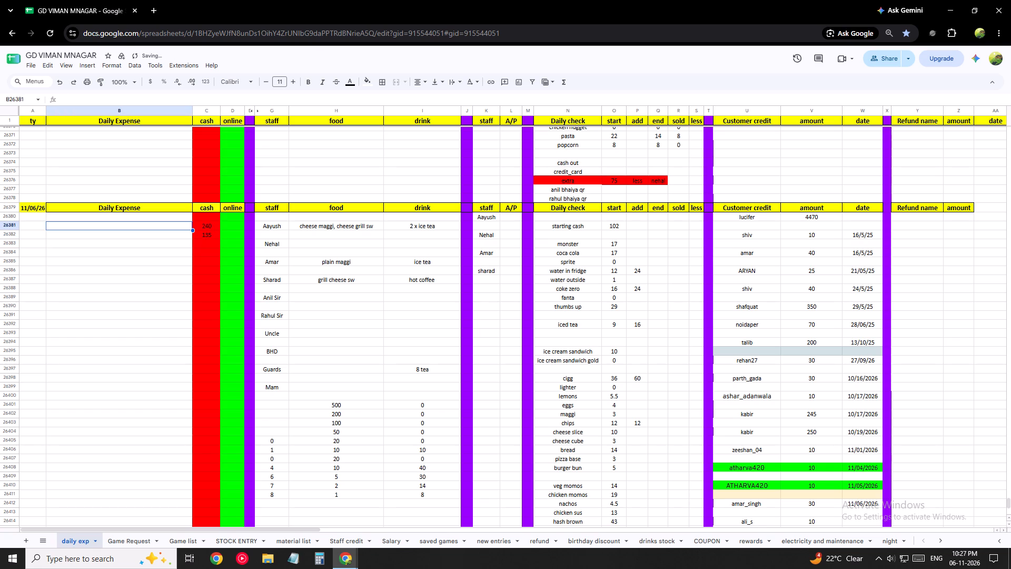
Label the two Daily Expense rows: eggs in B26381 and cheese cube in B26382.
{"action": "type", "text": "eggs"}
{"action": "key", "text": "Return"}
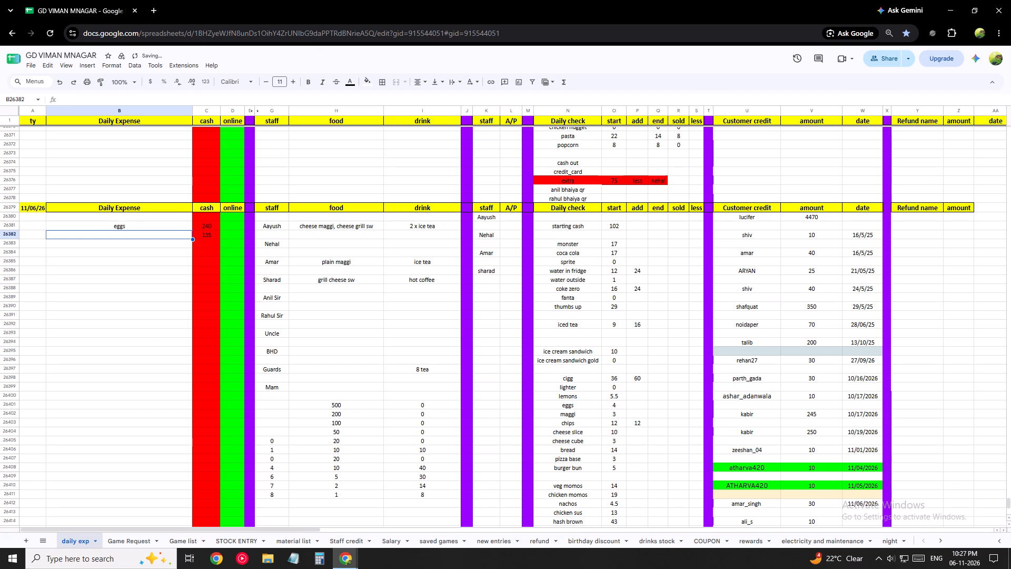
{"action": "type", "text": "cheese cube"}
{"action": "key", "text": "space"}
{"action": "key", "text": "Return"}
{"action": "key", "text": "Down"}
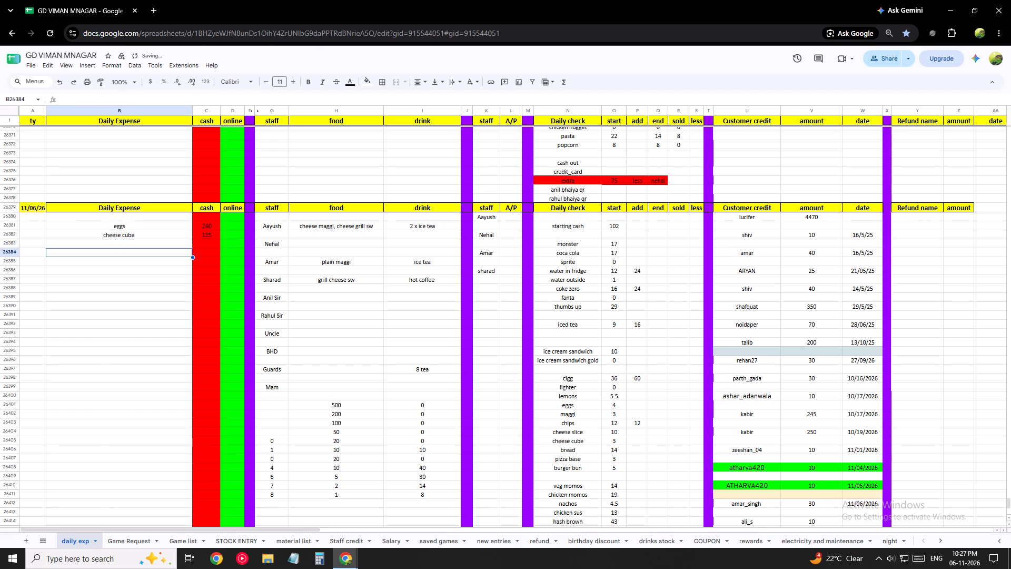
{"action": "key", "text": "Up"}
{"action": "key", "text": "Up"}
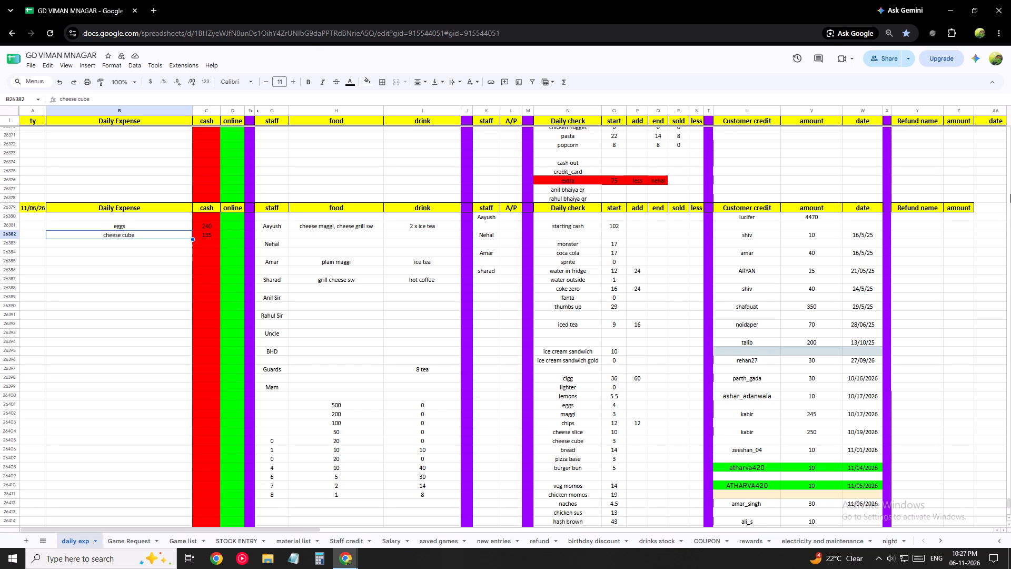
Record 8 in the add column for cheese cube in the Daily check stock list.
{"action": "left_click", "coordinate": [125, 247]}
{"action": "scroll", "coordinate": [602, 362], "scroll_direction": "down", "scroll_amount": 2}
{"action": "left_click", "coordinate": [636, 336]}
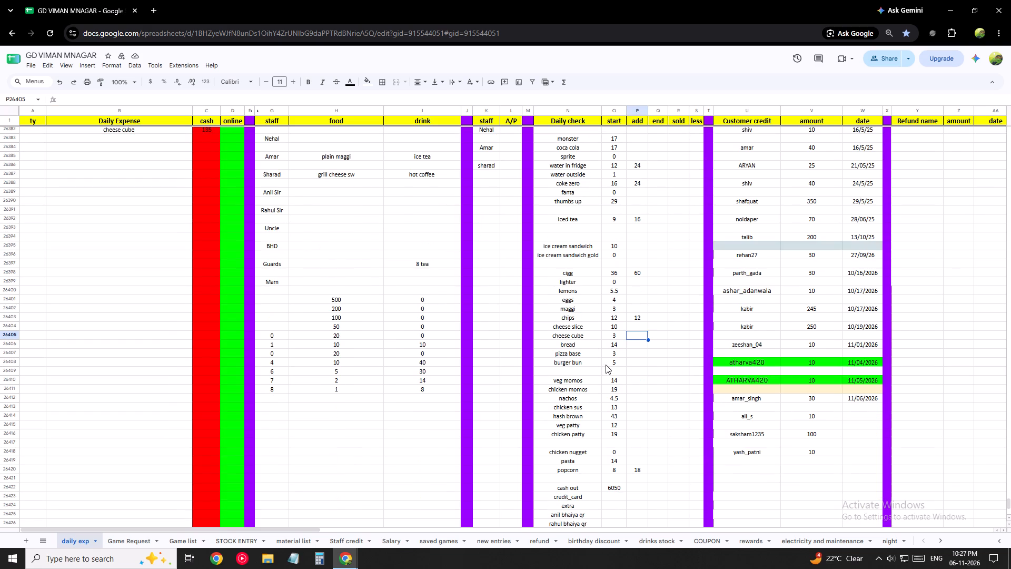
{"action": "key", "text": "8"}
{"action": "key", "text": "Return"}
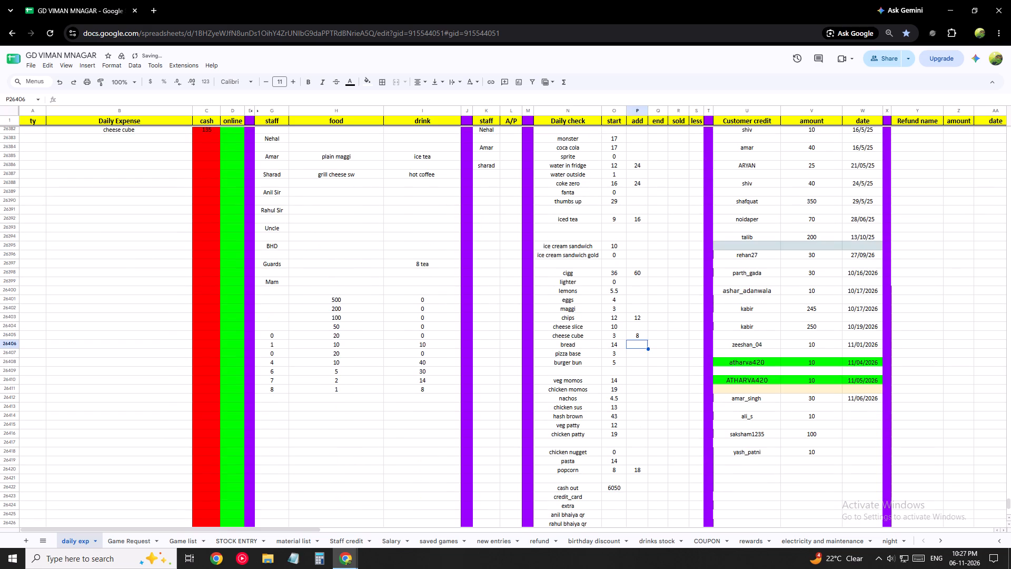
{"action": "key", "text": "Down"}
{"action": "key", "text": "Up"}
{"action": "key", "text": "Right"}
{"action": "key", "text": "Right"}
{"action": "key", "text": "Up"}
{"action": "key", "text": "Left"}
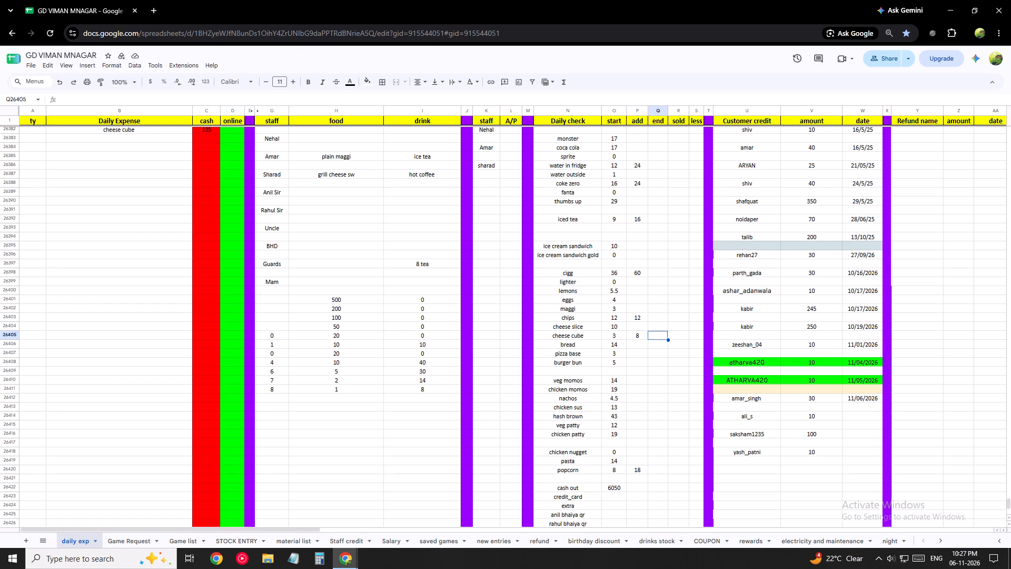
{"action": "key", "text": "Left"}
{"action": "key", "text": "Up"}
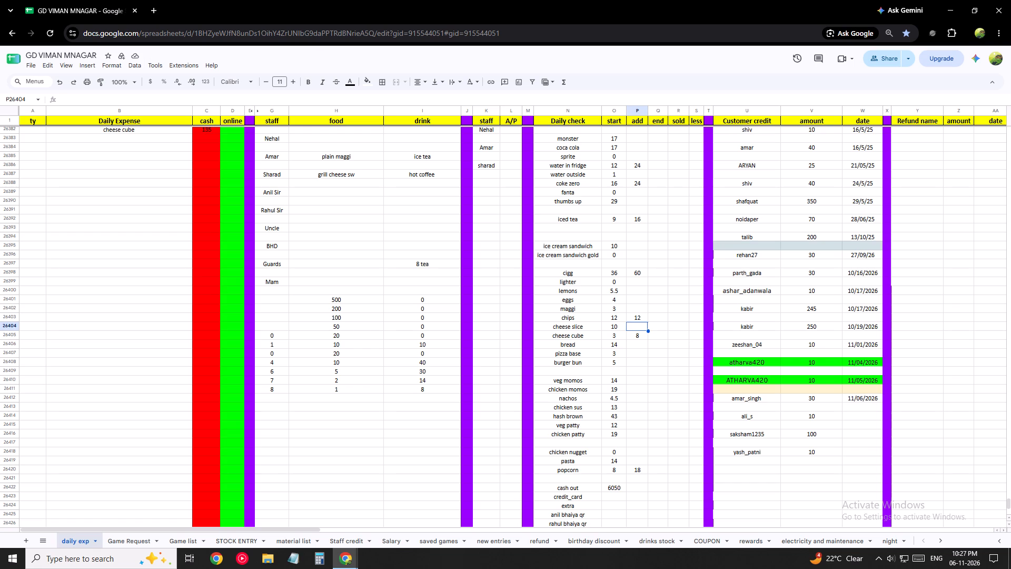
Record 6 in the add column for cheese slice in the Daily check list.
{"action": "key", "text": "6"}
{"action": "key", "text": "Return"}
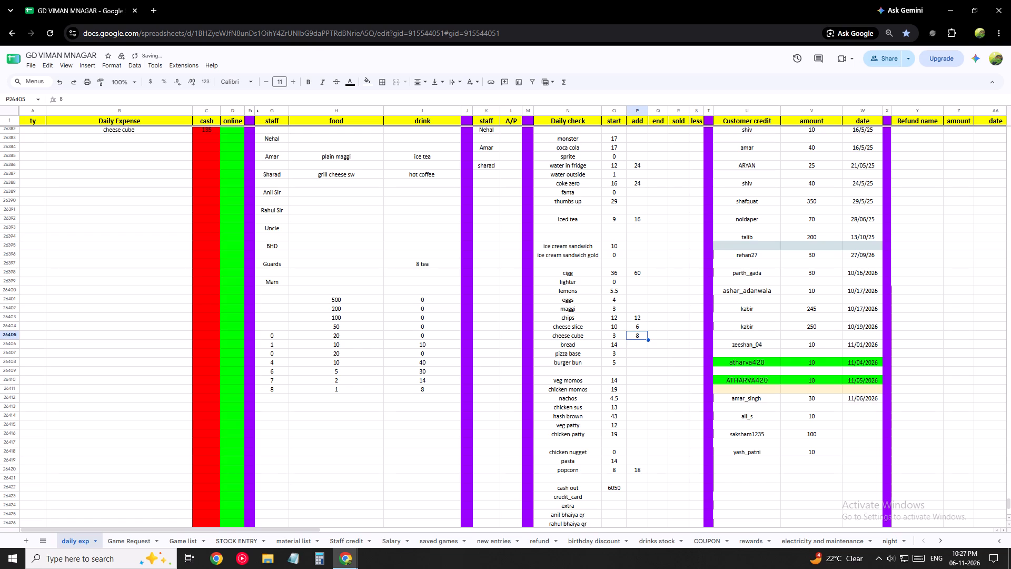
Record 30 in the add column for eggs in the Daily check list.
{"action": "key", "text": "Down"}
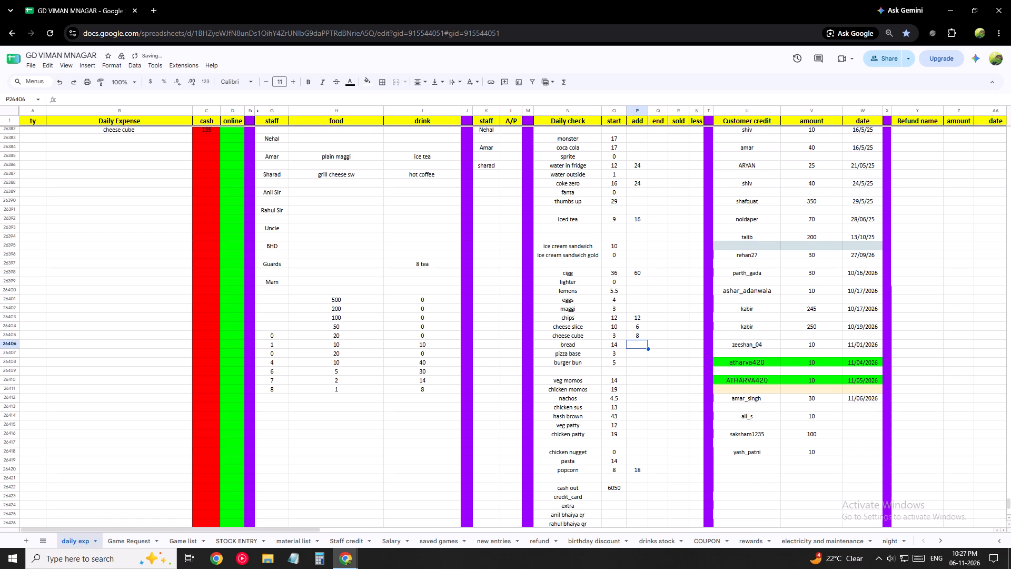
{"action": "key", "text": "Down"}
{"action": "key", "text": "Down"}
{"action": "key", "text": "Up"}
{"action": "key", "text": "Up"}
{"action": "key", "text": "Down"}
{"action": "key", "text": "Up"}
{"action": "key", "text": "Up"}
{"action": "key", "text": "Up"}
{"action": "key", "text": "Up"}
{"action": "key", "text": "Up"}
{"action": "key", "text": "Up"}
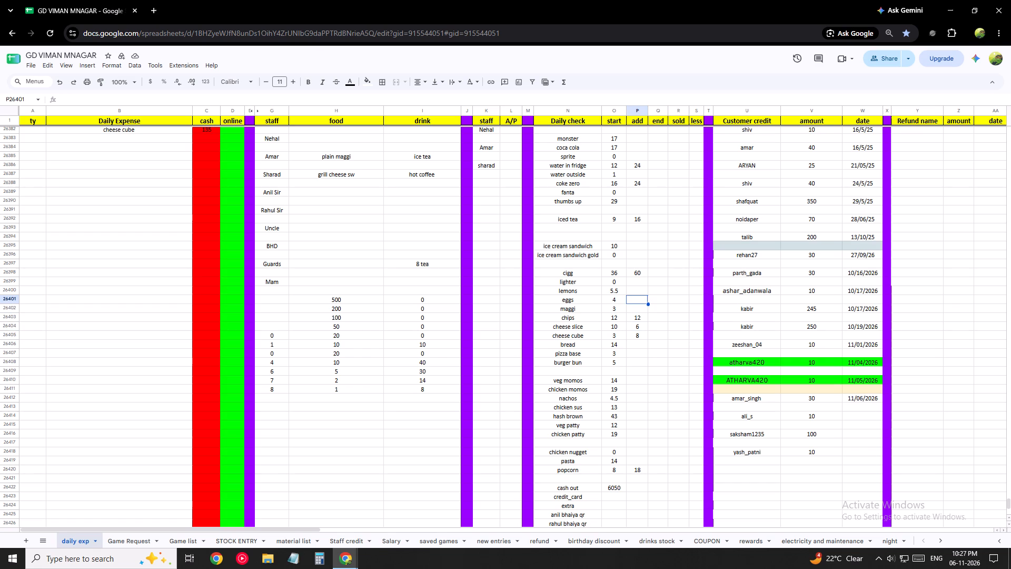
{"action": "type", "text": "30"}
{"action": "key", "text": "Return"}
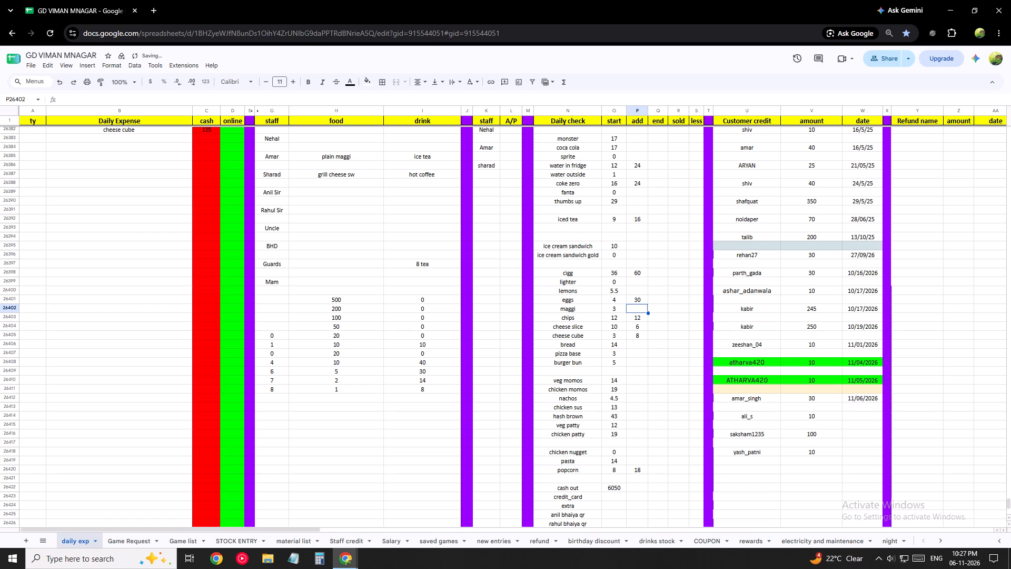
Review the start, add and end entries of the Daily check list between the iced tea and cash out rows.
{"action": "key", "text": "Down"}
{"action": "key", "text": "Up"}
{"action": "key", "text": "Down"}
{"action": "key", "text": "Up"}
{"action": "key", "text": "Up"}
{"action": "key", "text": "Left"}
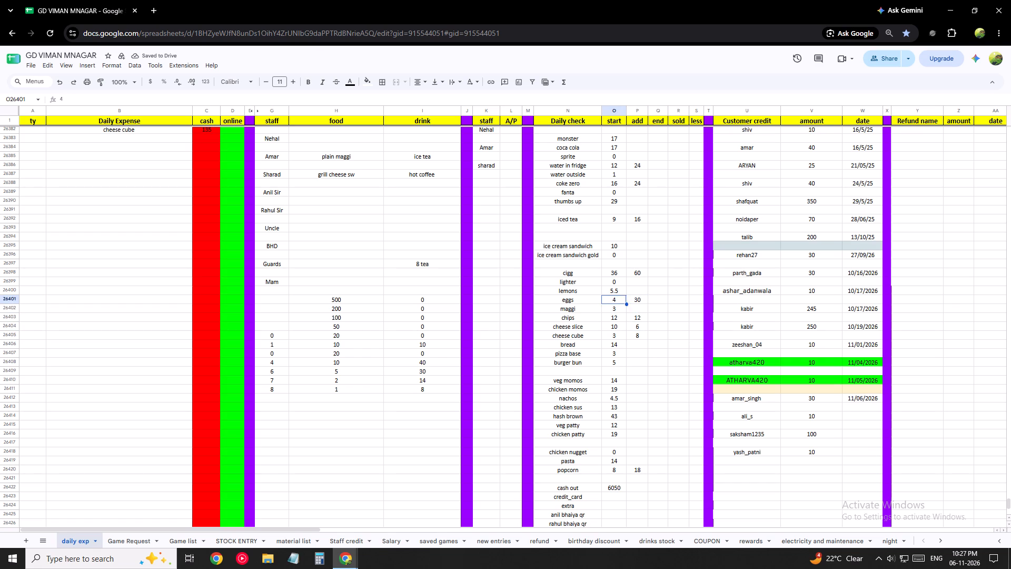
{"action": "key", "text": "Down"}
{"action": "key", "text": "Right"}
{"action": "key", "text": "Right"}
{"action": "key", "text": "Up"}
{"action": "key", "text": "Up"}
{"action": "key", "text": "Left"}
{"action": "key", "text": "Up"}
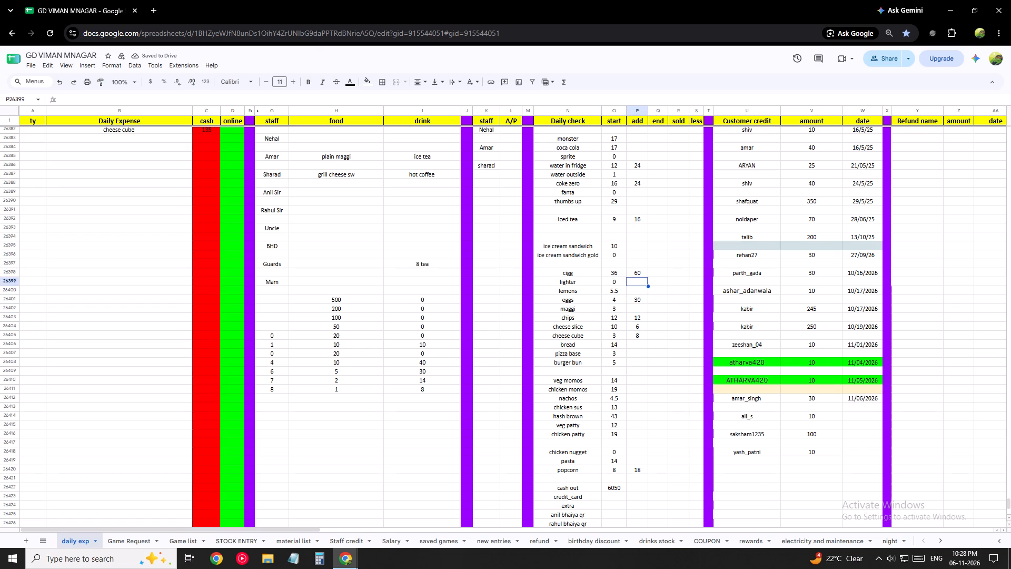
{"action": "key", "text": "Up"}
{"action": "key", "text": "Up"}
{"action": "key", "text": "Up"}
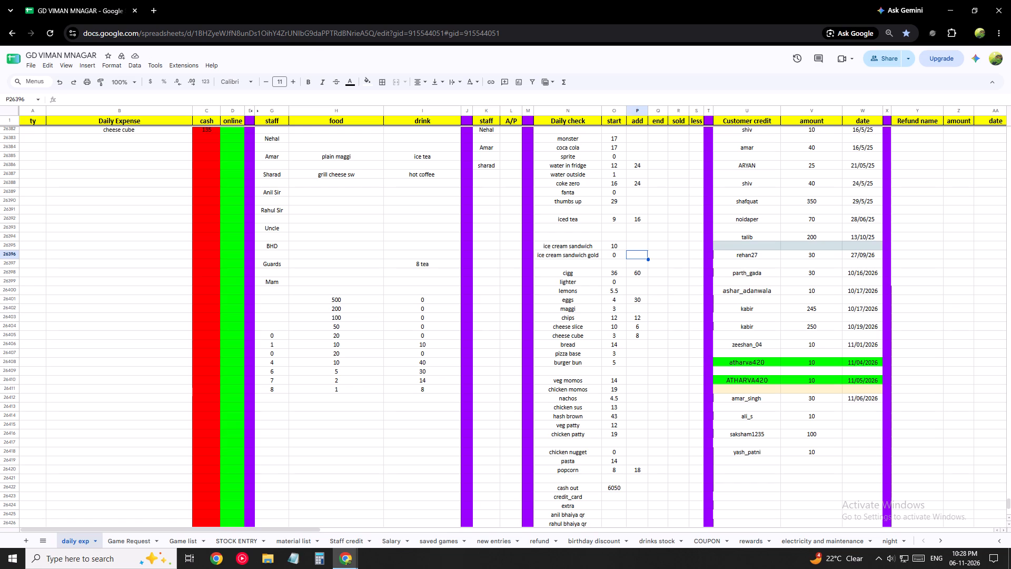
{"action": "key", "text": "Up"}
{"action": "key", "text": "Up"}
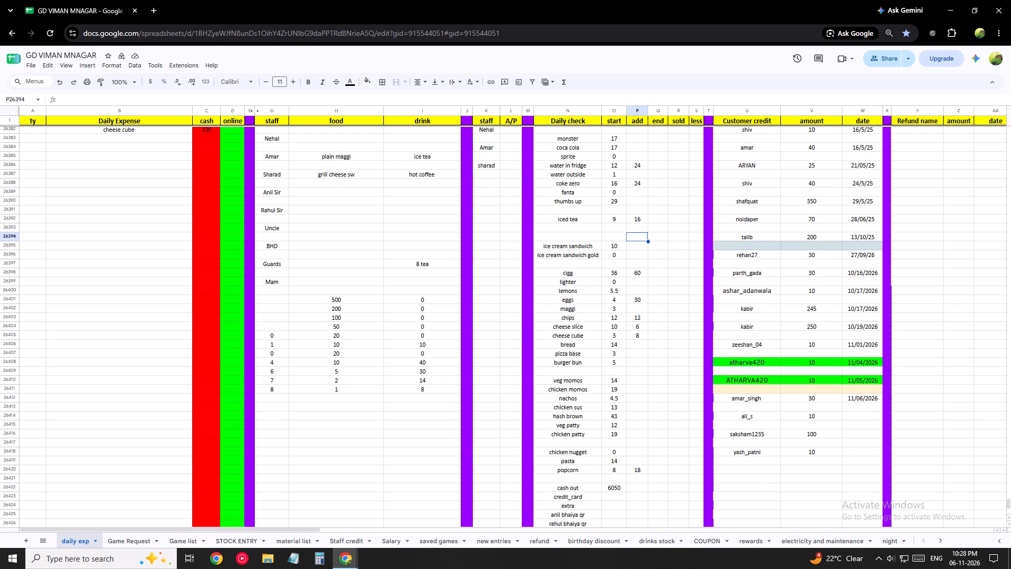
{"action": "key", "text": "Up"}
{"action": "key", "text": "Up"}
{"action": "key", "text": "Down"}
{"action": "key", "text": "Down"}
{"action": "key", "text": "Down"}
{"action": "key", "text": "Down"}
{"action": "key", "text": "Down"}
{"action": "key", "text": "Down"}
{"action": "key", "text": "Down"}
{"action": "key", "text": "Down"}
{"action": "key", "text": "Down"}
{"action": "key", "text": "Down"}
{"action": "key", "text": "Down"}
{"action": "key", "text": "Down"}
{"action": "key", "text": "Down"}
{"action": "key", "text": "Down"}
{"action": "key", "text": "Down"}
{"action": "key", "text": "Down"}
{"action": "key", "text": "Down"}
{"action": "key", "text": "Down"}
{"action": "key", "text": "Down"}
{"action": "key", "text": "Down"}
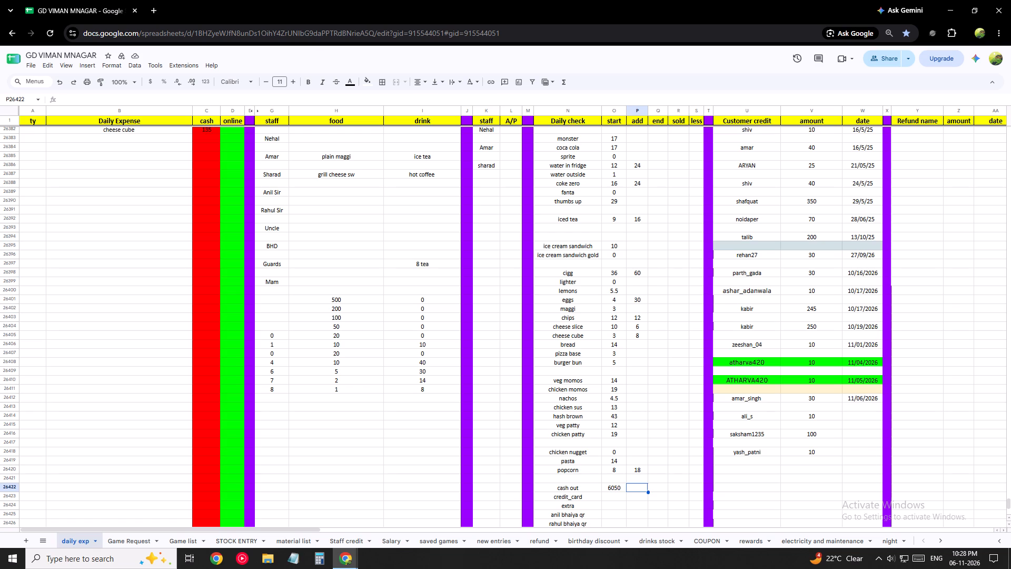
{"action": "key", "text": "Right"}
{"action": "key", "text": "Up"}
{"action": "key", "text": "Up"}
{"action": "key", "text": "Up"}
{"action": "key", "text": "Up"}
{"action": "key", "text": "Up"}
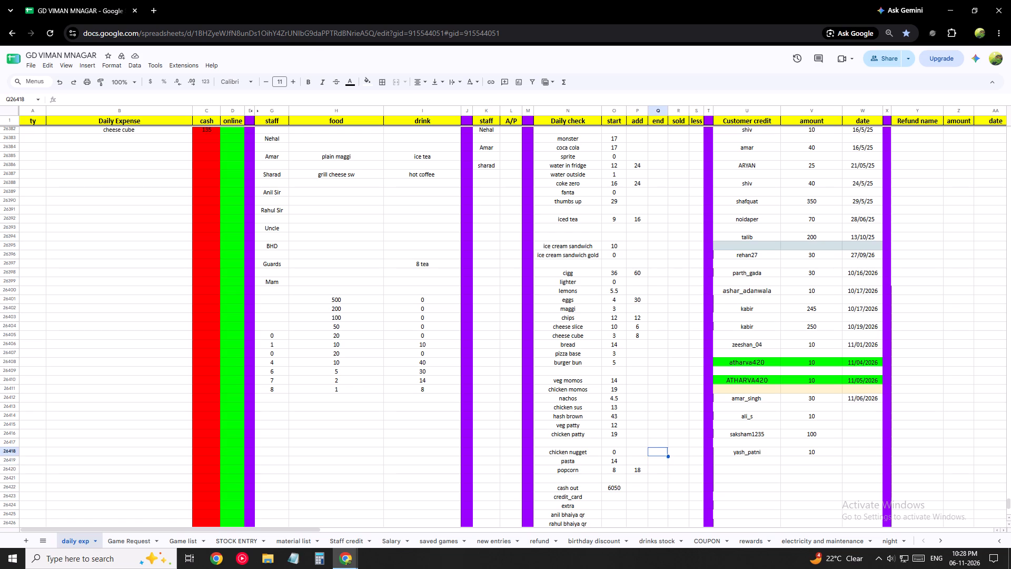
{"action": "key", "text": "Up"}
{"action": "key", "text": "Right"}
{"action": "key", "text": "Up"}
{"action": "key", "text": "Left"}
{"action": "key", "text": "Up"}
{"action": "key", "text": "Left"}
{"action": "key", "text": "Up"}
{"action": "key", "text": "Up"}
{"action": "key", "text": "Up"}
{"action": "key", "text": "Up"}
{"action": "key", "text": "Up"}
{"action": "key", "text": "Up"}
{"action": "key", "text": "Up"}
{"action": "key", "text": "Up"}
{"action": "key", "text": "Up"}
{"action": "key", "text": "Up"}
{"action": "key", "text": "Up"}
{"action": "key", "text": "Up"}
{"action": "key", "text": "Up"}
{"action": "key", "text": "Up"}
{"action": "key", "text": "Up"}
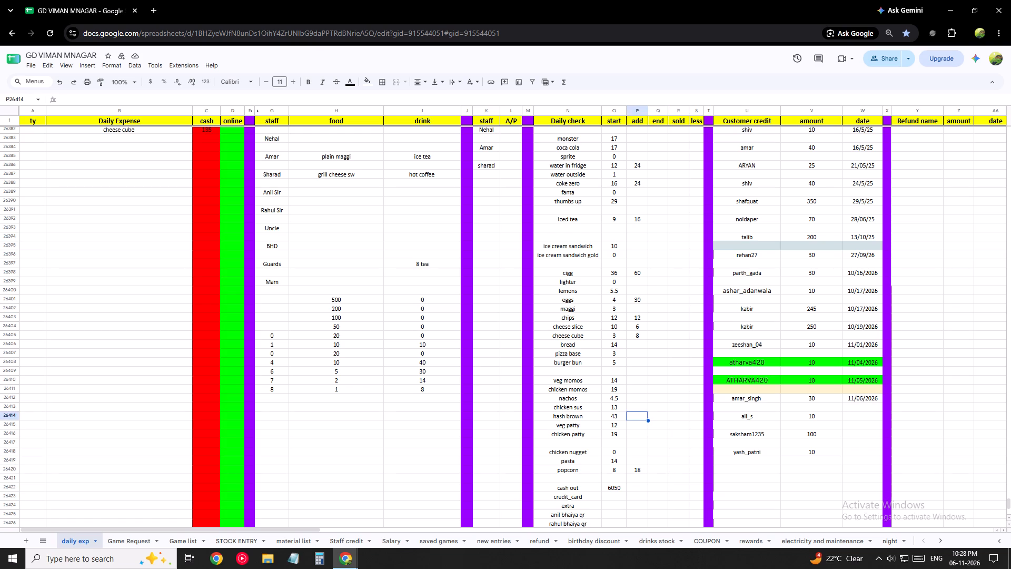
{"action": "key", "text": "Up"}
{"action": "key", "text": "Up"}
{"action": "key", "text": "Up"}
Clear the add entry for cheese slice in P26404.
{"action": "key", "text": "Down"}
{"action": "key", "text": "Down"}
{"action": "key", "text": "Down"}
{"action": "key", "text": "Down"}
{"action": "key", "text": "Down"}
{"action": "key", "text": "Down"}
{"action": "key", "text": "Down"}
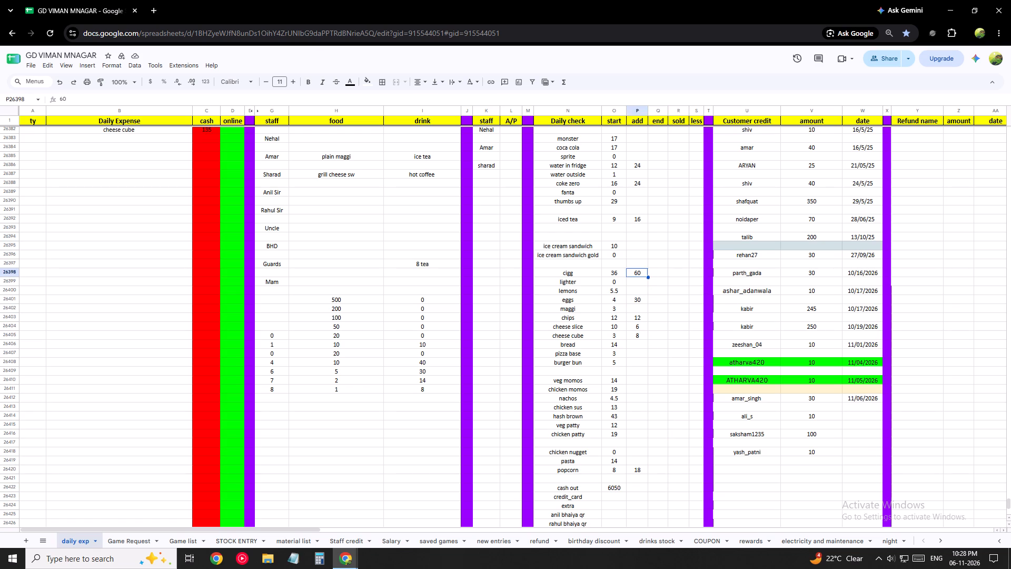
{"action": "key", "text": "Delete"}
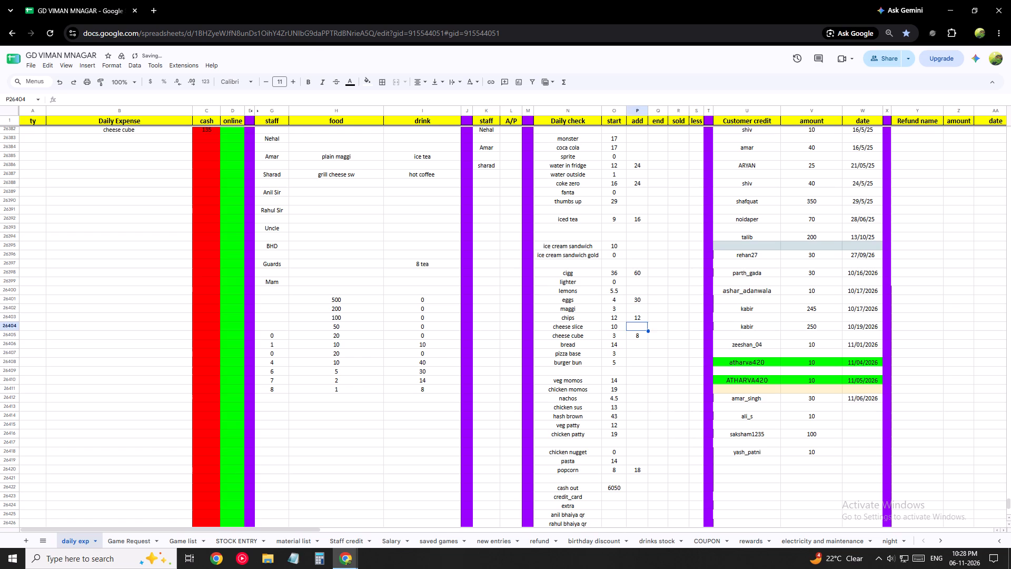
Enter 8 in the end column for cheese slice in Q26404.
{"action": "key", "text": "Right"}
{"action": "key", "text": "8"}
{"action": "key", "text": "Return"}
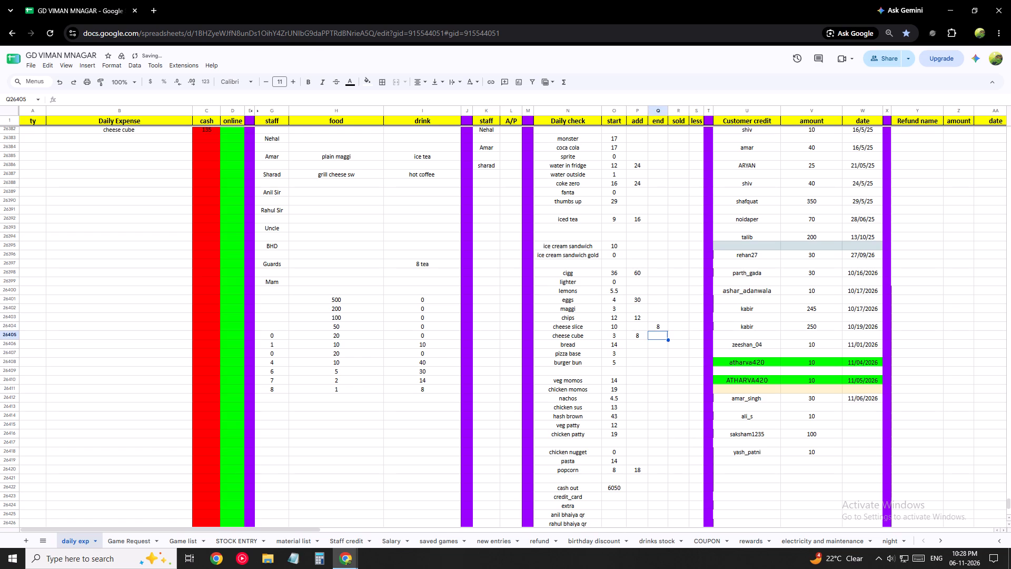
Set the cheese slice's end quantity in Q26404 to 6.
{"action": "key", "text": "Left"}
{"action": "key", "text": "Up"}
{"action": "key", "text": "Up"}
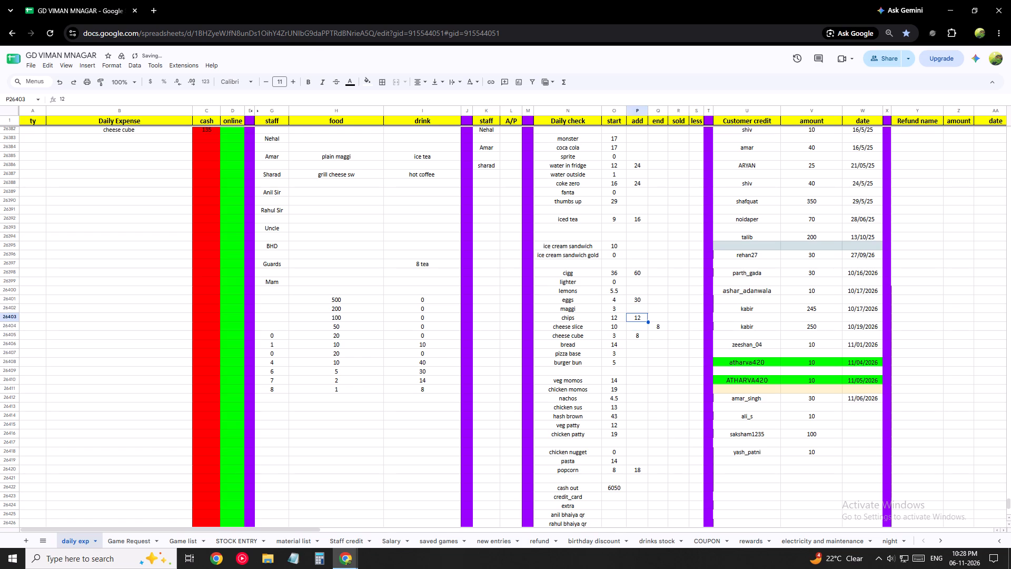
{"action": "key", "text": "Right"}
{"action": "key", "text": "Down"}
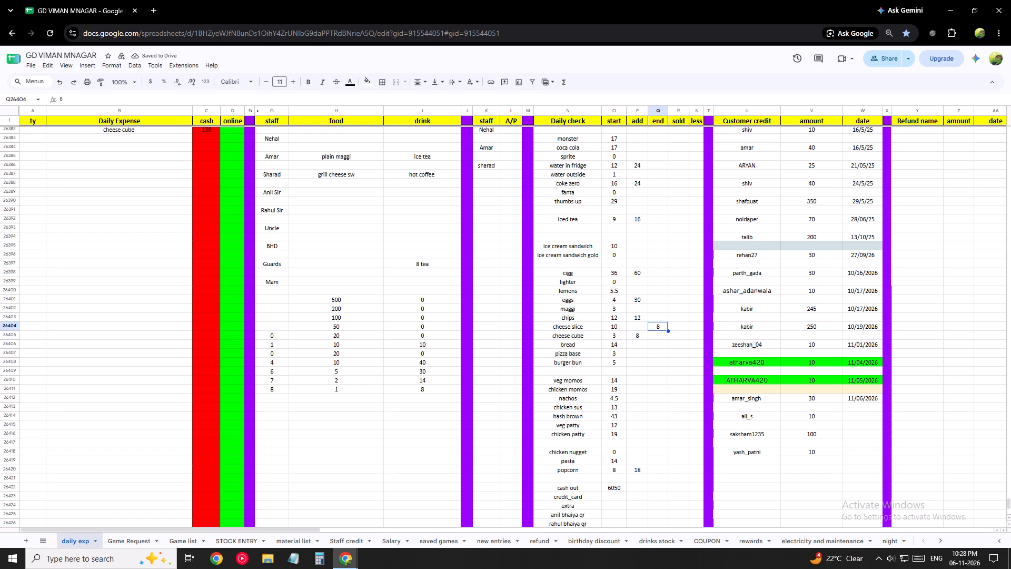
{"action": "key", "text": "6"}
{"action": "key", "text": "Return"}
Check the add column of the Daily check list from chips up to the starting cash row.
{"action": "key", "text": "Left"}
{"action": "key", "text": "Up"}
{"action": "key", "text": "Up"}
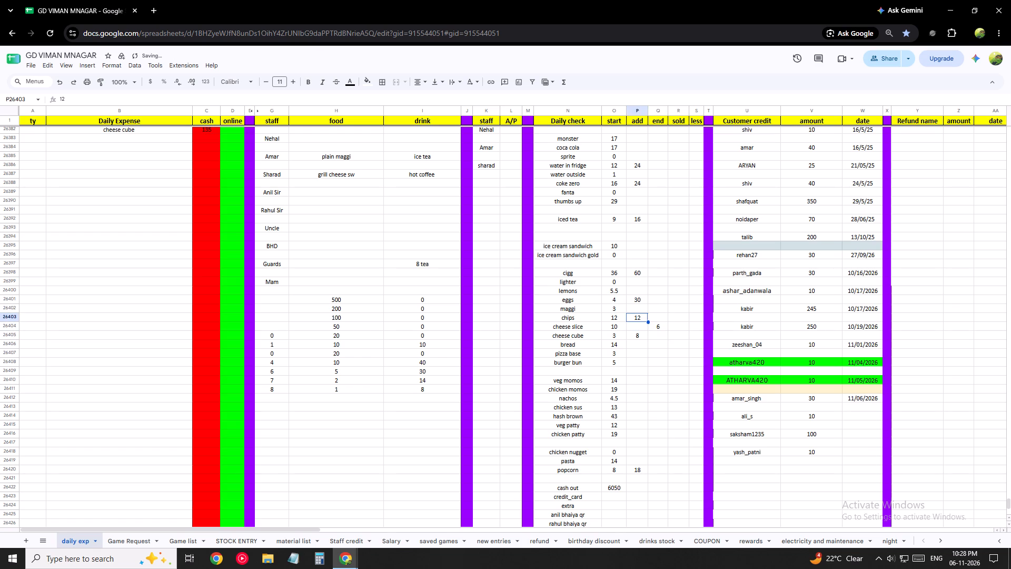
{"action": "key", "text": "Up"}
{"action": "key", "text": "Up"}
{"action": "key", "text": "Down"}
{"action": "key", "text": "Up"}
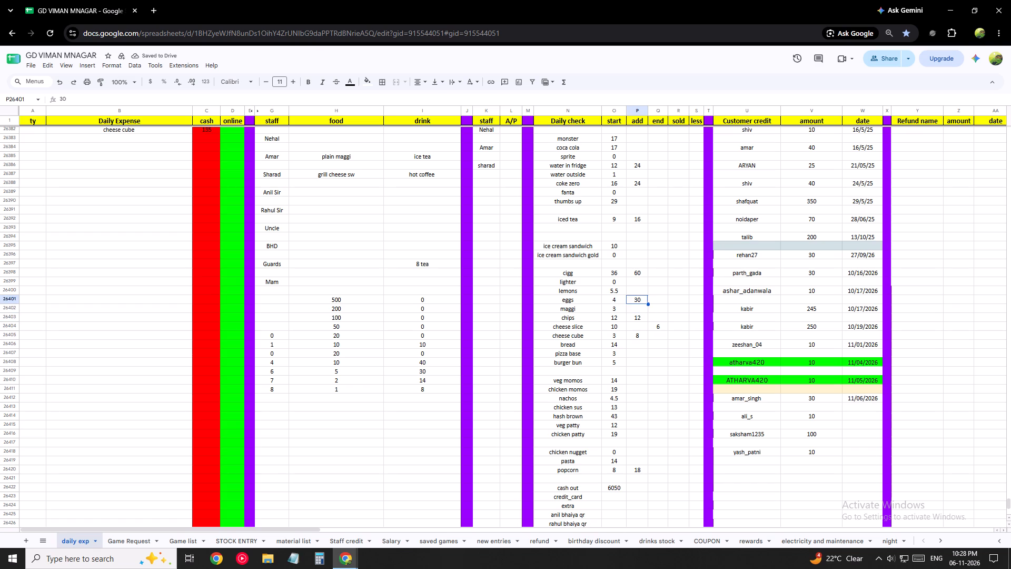
{"action": "key", "text": "Up"}
{"action": "key", "text": "Up"}
{"action": "key", "text": "Up"}
{"action": "key", "text": "Up"}
{"action": "key", "text": "Up"}
{"action": "key", "text": "Up"}
{"action": "key", "text": "Up"}
{"action": "key", "text": "Up"}
{"action": "key", "text": "Up"}
{"action": "key", "text": "Up"}
{"action": "key", "text": "Up"}
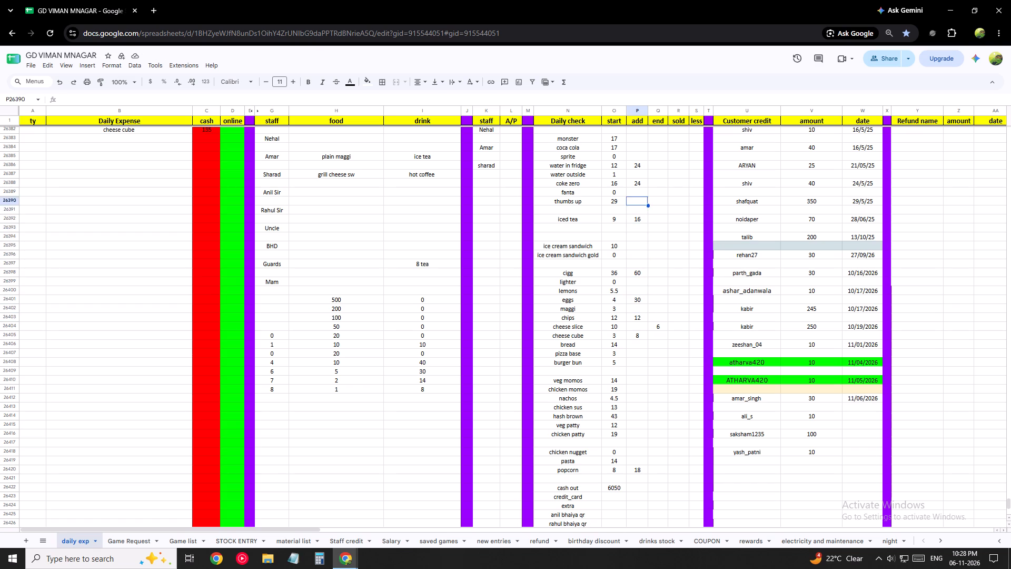
{"action": "key", "text": "Up"}
{"action": "key", "text": "Up"}
{"action": "key", "text": "Up"}
{"action": "key", "text": "Up"}
{"action": "key", "text": "Up"}
{"action": "key", "text": "Up"}
{"action": "key", "text": "Up"}
{"action": "key", "text": "Up"}
{"action": "key", "text": "Up"}
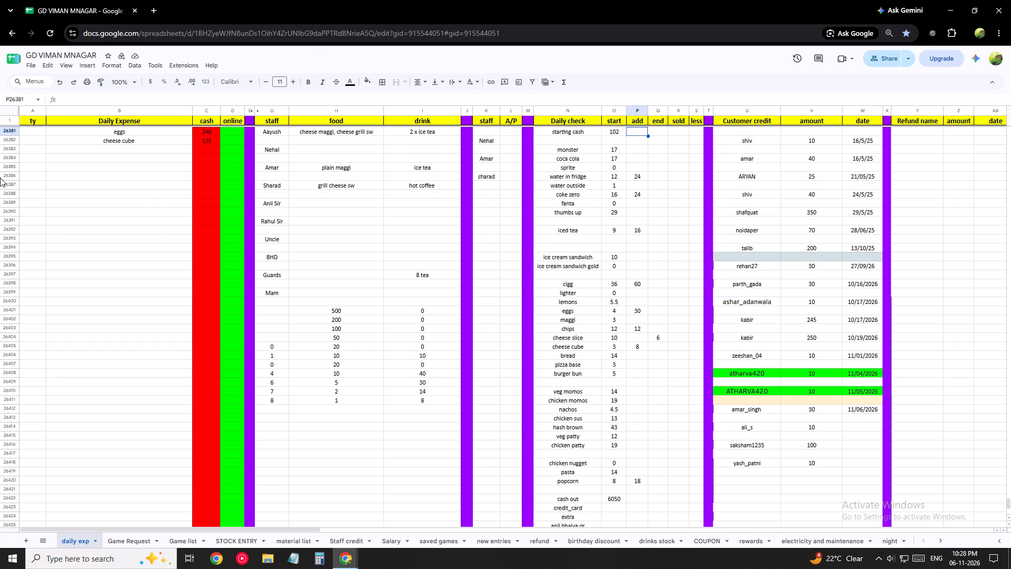
Enter 20 in B26406 and 16 in B26407 of the Daily Expense column.
{"action": "left_click", "coordinate": [105, 353]}
{"action": "type", "text": "20"}
{"action": "key", "text": "Return"}
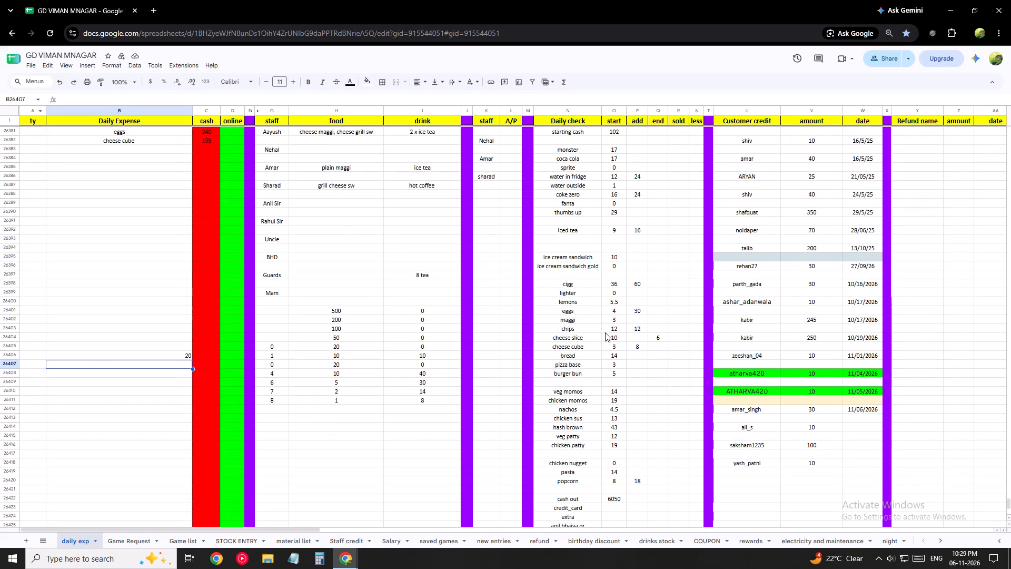
{"action": "type", "text": "16"}
{"action": "key", "text": "Return"}
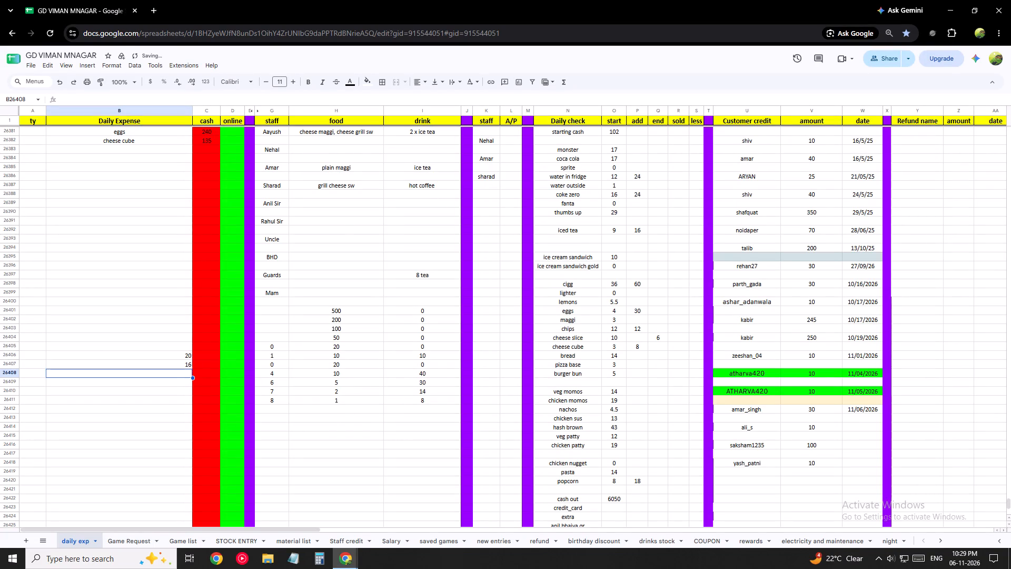
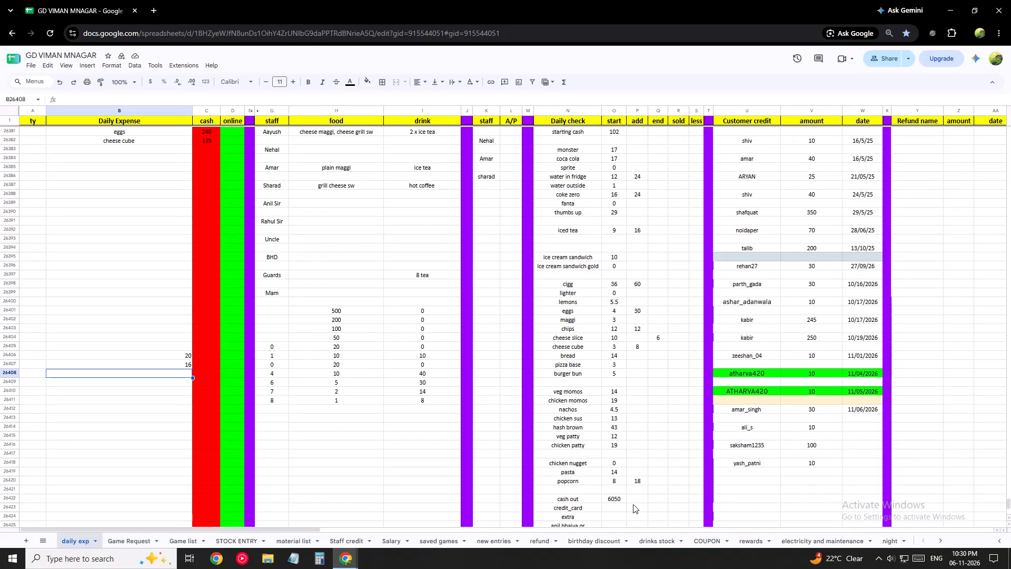
{"action": "key", "text": "alt+Tab"}
{"action": "left_click", "coordinate": [873, 62]}
{"action": "left_click", "coordinate": [897, 64]}
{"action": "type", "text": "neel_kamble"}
{"action": "left_click", "coordinate": [960, 79]}
{"action": "left_click", "coordinate": [973, 83]}
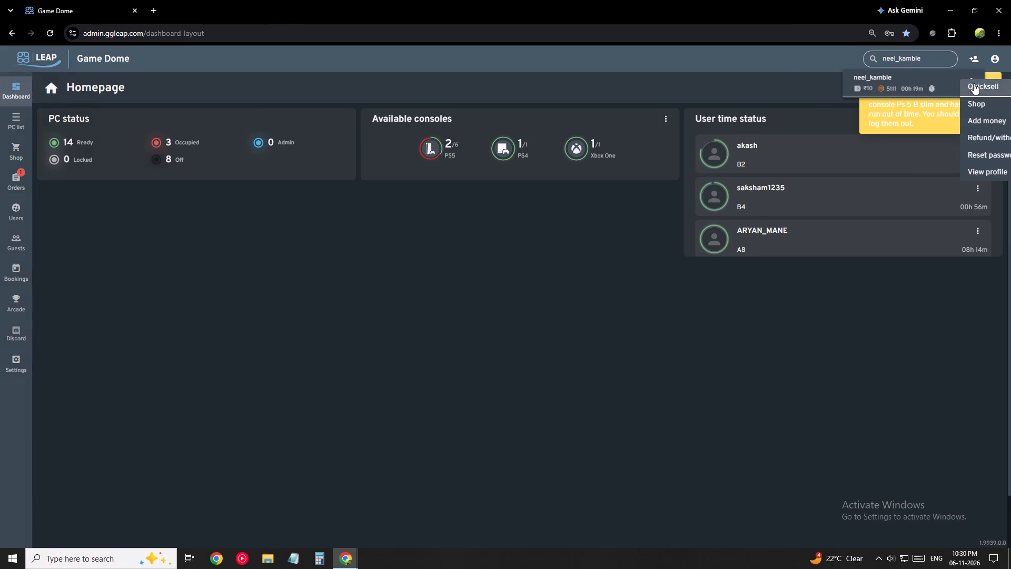
{"action": "double_click", "coordinate": [356, 232]}
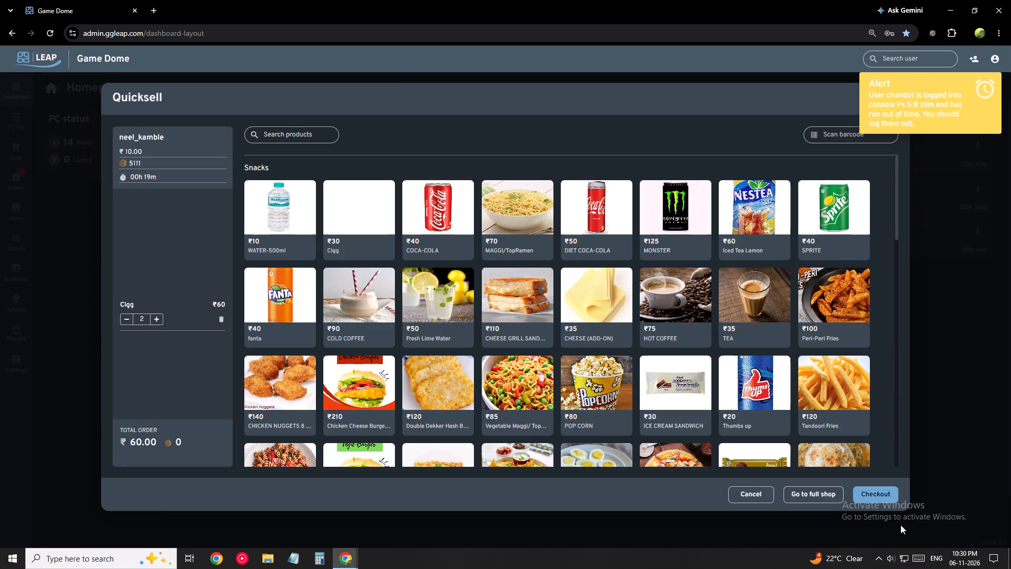
{"action": "double_click", "coordinate": [883, 484]}
{"action": "left_click", "coordinate": [873, 488]}
{"action": "left_click", "coordinate": [254, 277]}
{"action": "left_click", "coordinate": [269, 409]}
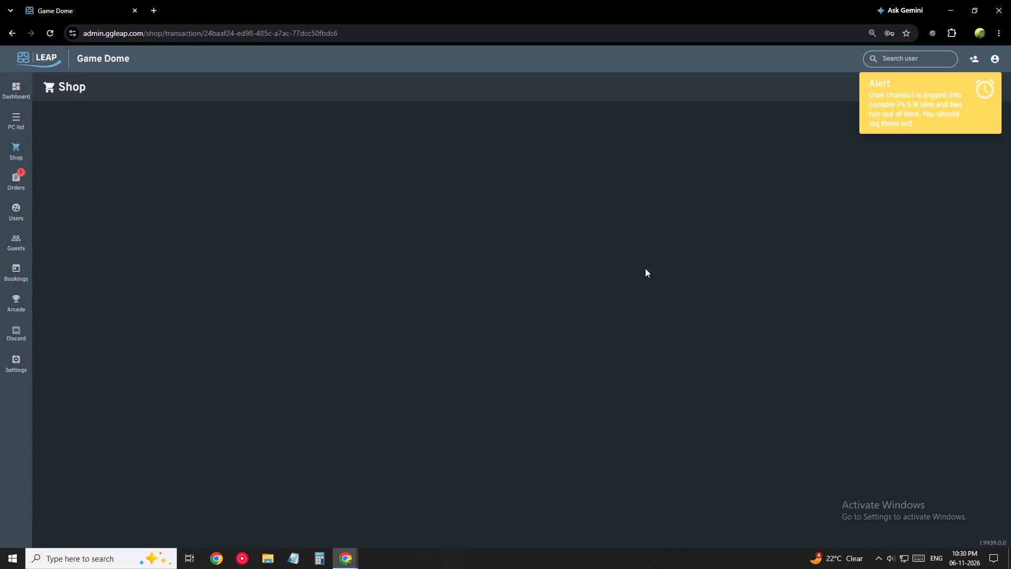
{"action": "left_click", "coordinate": [919, 97]}
Log out all users from the Ps 5 B slim console in the PC list.
{"action": "left_click", "coordinate": [0, 98]}
{"action": "left_click", "coordinate": [0, 110]}
{"action": "scroll", "coordinate": [209, 383], "scroll_direction": "down", "scroll_amount": 3}
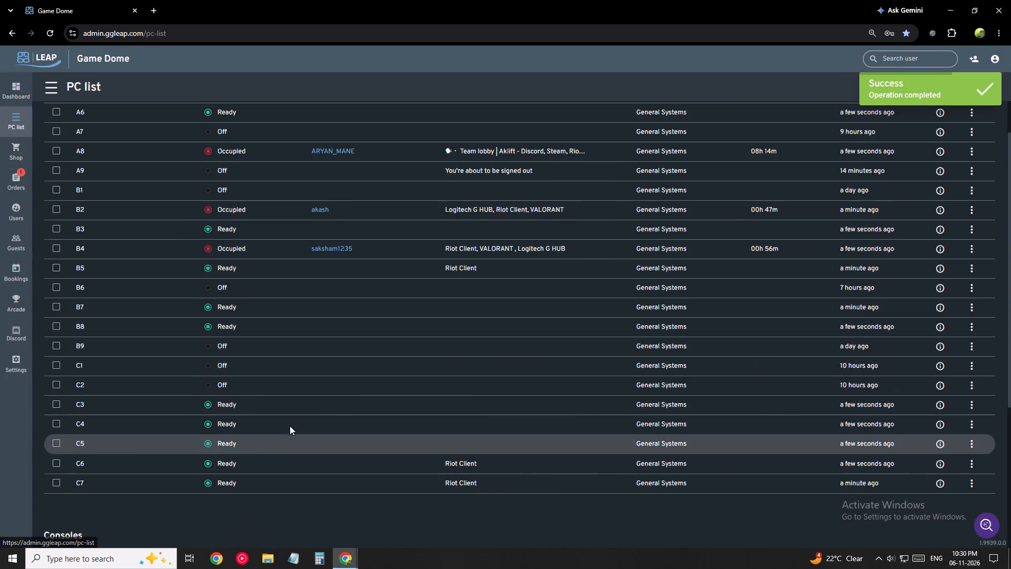
{"action": "scroll", "coordinate": [290, 426], "scroll_direction": "down", "scroll_amount": 4}
{"action": "scroll", "coordinate": [365, 478], "scroll_direction": "up", "scroll_amount": 1}
{"action": "left_click", "coordinate": [955, 511]}
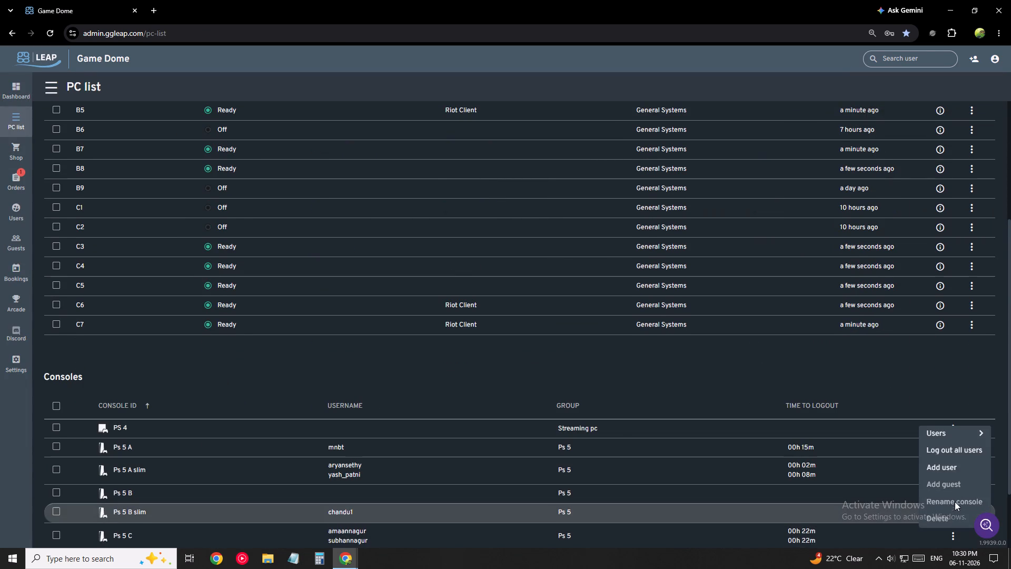
{"action": "left_click", "coordinate": [949, 452]}
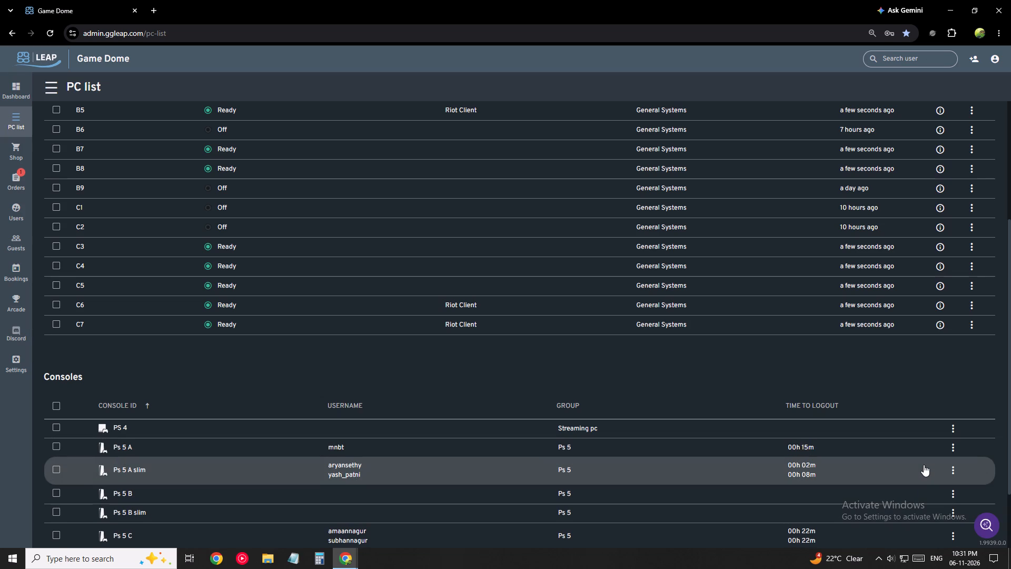
Switch to the daily spreadsheet and enter 12 in B26408 and 20 in B26409 of the Daily Expense column.
{"action": "key", "text": "alt+Tab"}
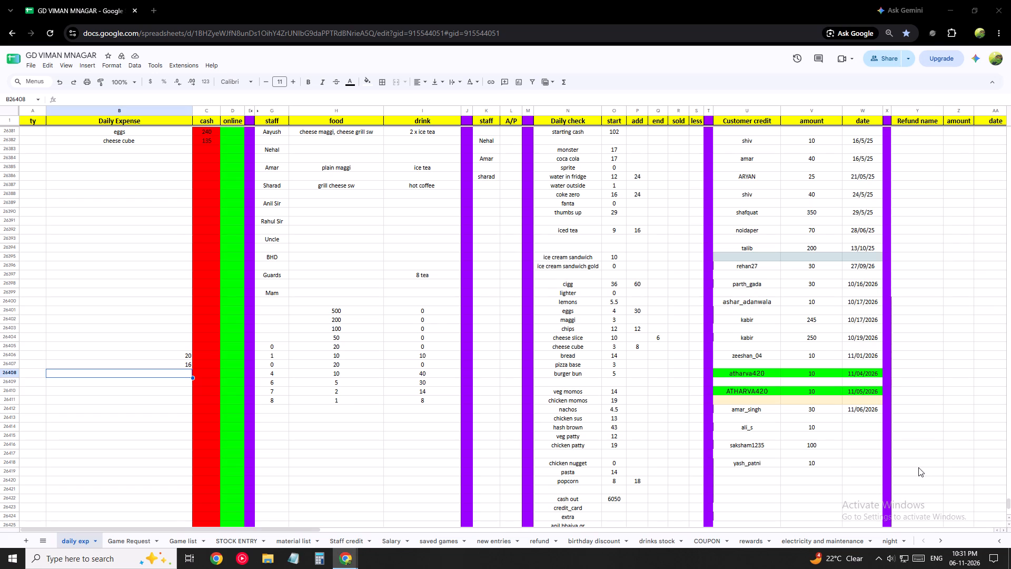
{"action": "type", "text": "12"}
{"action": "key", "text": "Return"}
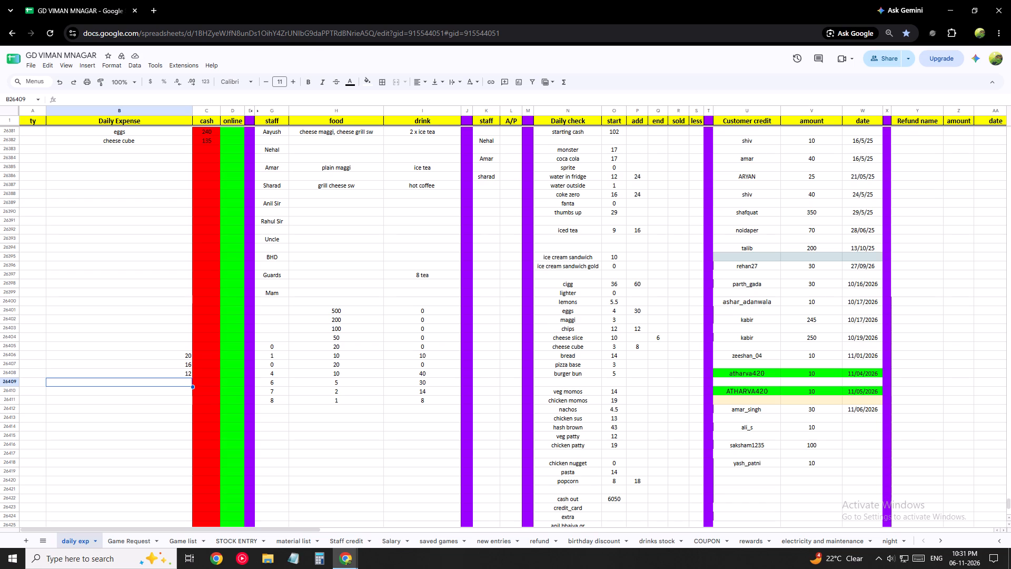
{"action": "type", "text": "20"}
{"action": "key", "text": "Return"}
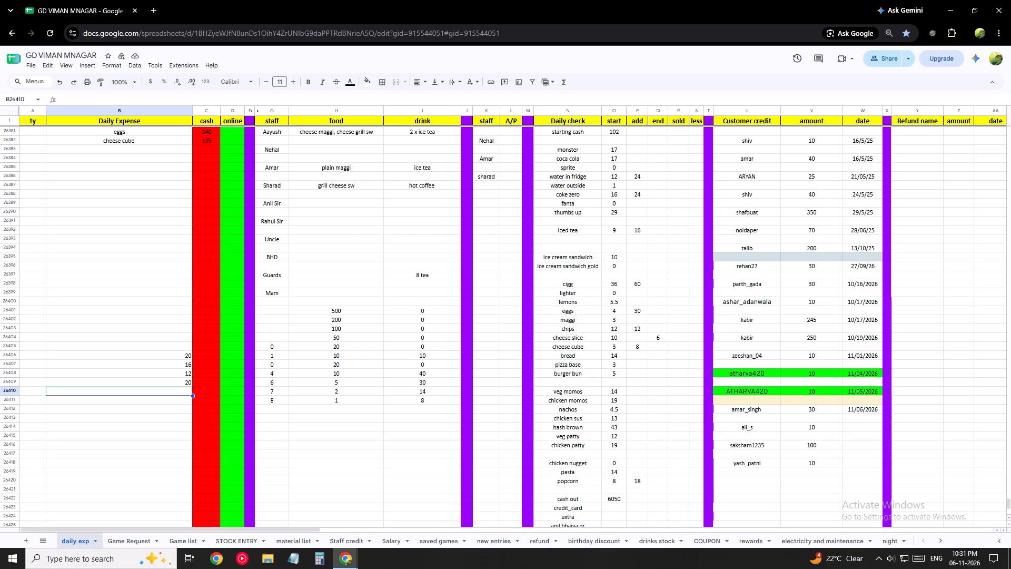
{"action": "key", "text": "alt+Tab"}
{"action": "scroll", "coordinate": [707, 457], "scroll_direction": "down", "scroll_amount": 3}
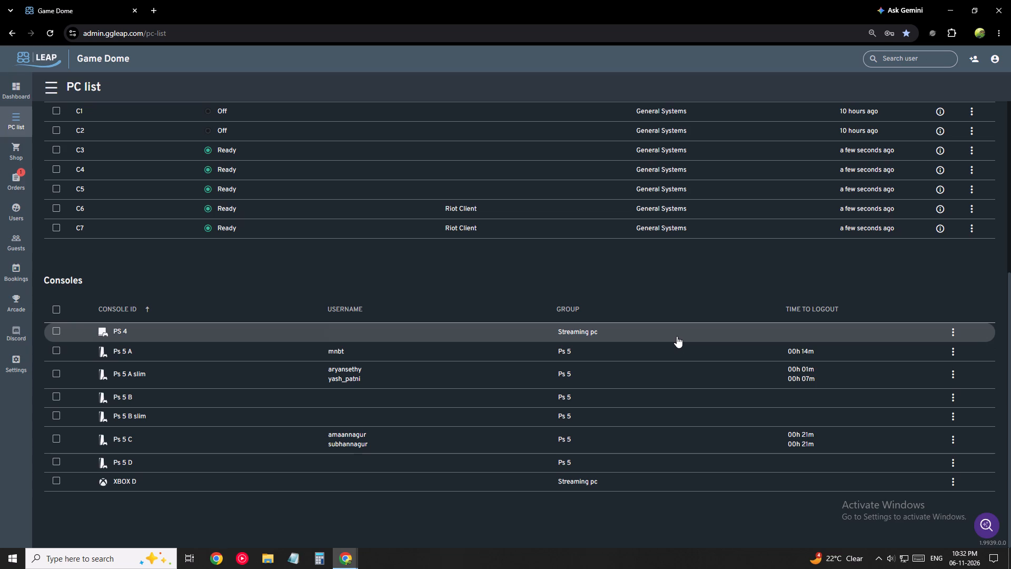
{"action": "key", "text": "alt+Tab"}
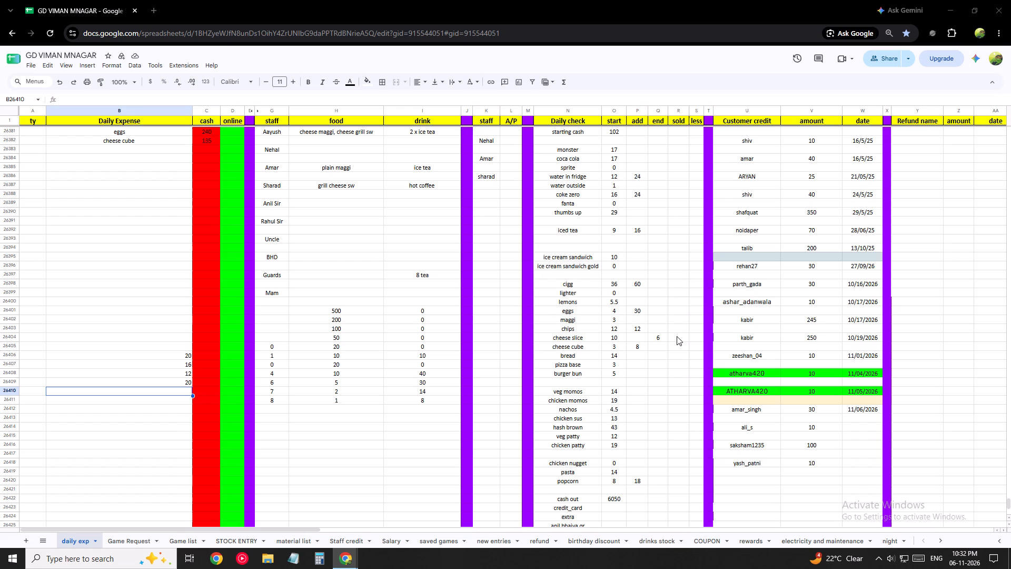
Sum the scratch counts in B26404:B26414 and enter 68 as the cigg end quantity in Q26398.
{"action": "left_click_drag", "start_coordinate": [161, 426], "coordinate": [161, 335]}
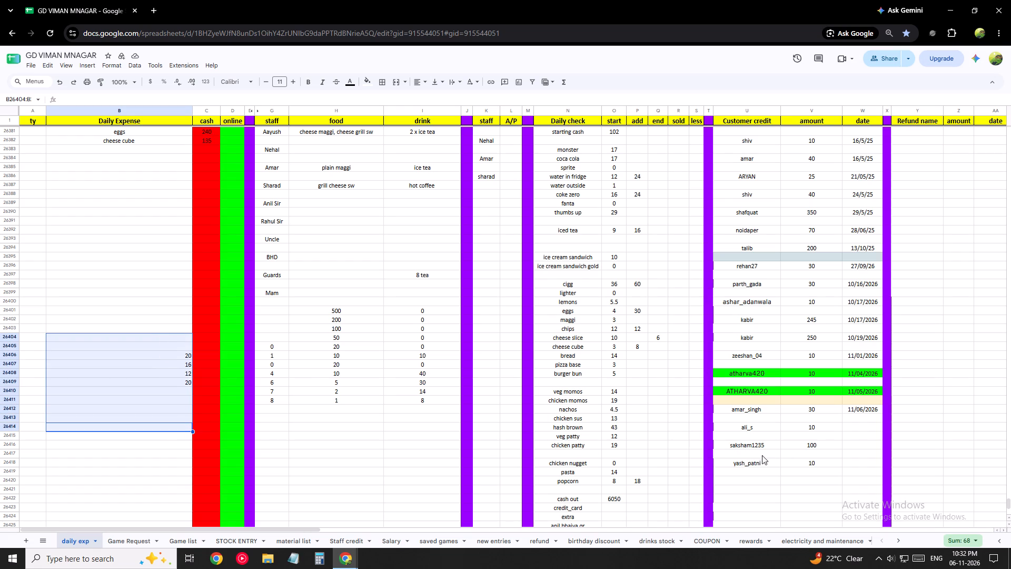
{"action": "left_click", "coordinate": [655, 287]}
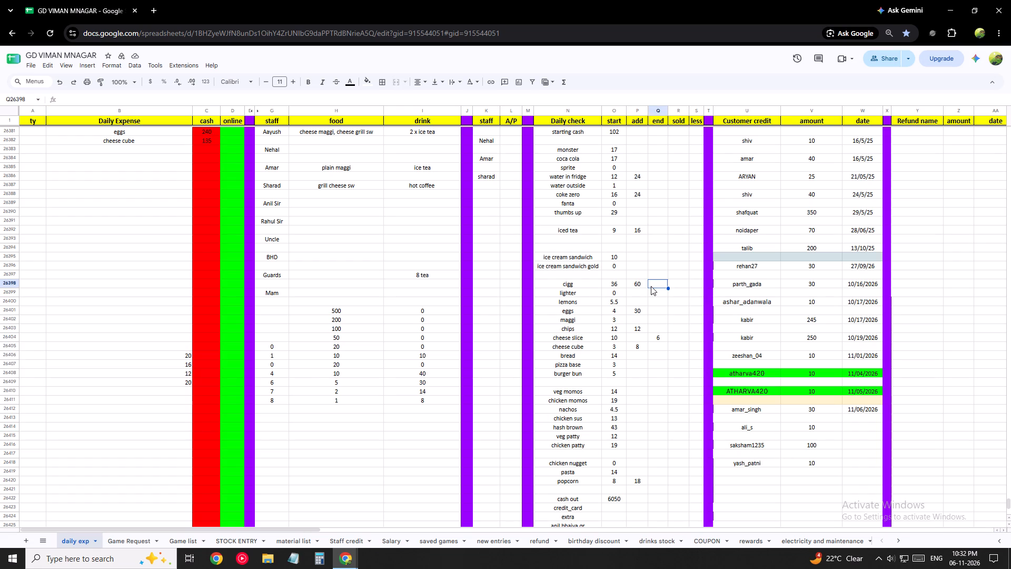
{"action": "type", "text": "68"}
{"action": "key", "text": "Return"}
Check the end and add columns of the Daily check list from lighter down to chicken momos.
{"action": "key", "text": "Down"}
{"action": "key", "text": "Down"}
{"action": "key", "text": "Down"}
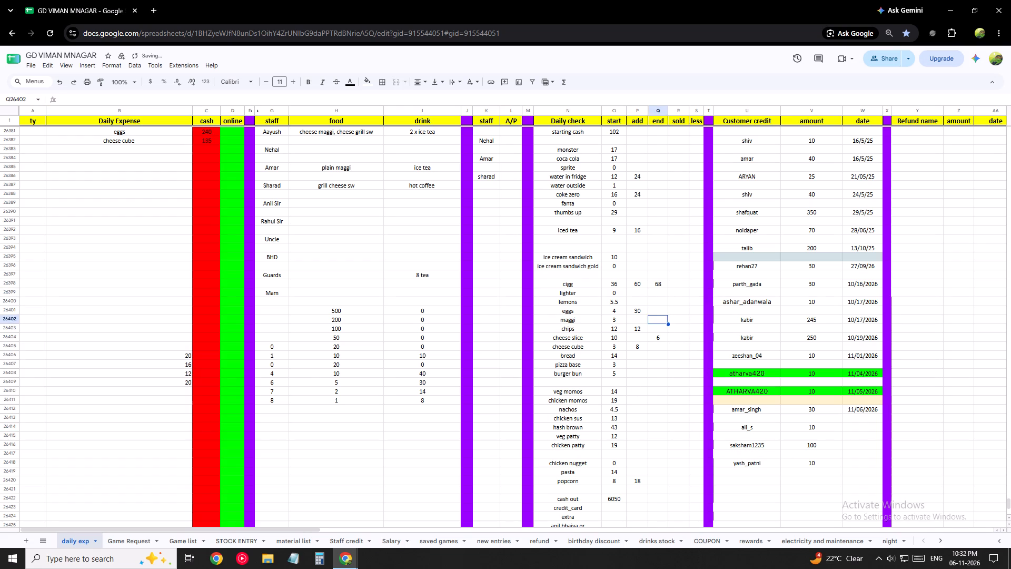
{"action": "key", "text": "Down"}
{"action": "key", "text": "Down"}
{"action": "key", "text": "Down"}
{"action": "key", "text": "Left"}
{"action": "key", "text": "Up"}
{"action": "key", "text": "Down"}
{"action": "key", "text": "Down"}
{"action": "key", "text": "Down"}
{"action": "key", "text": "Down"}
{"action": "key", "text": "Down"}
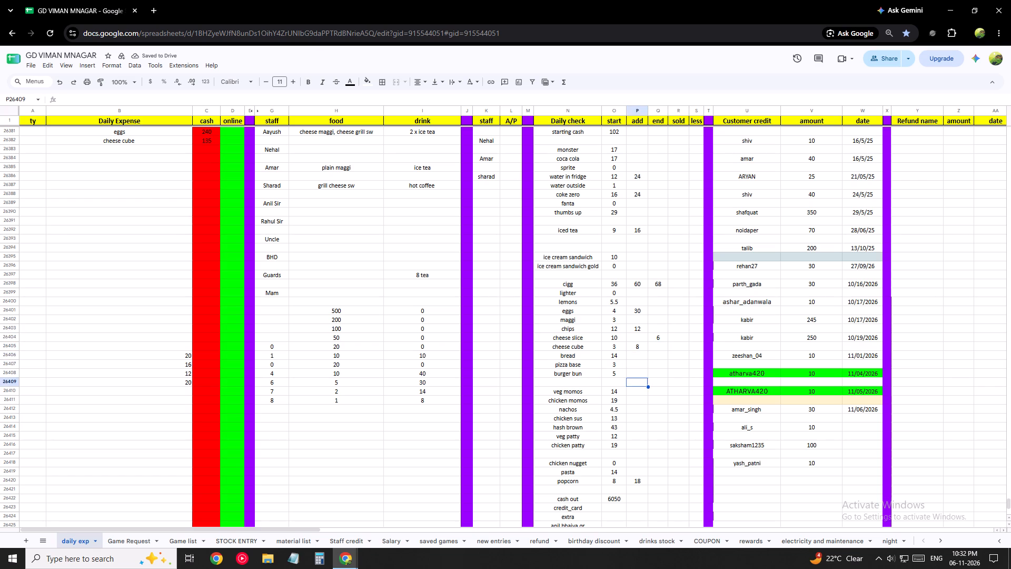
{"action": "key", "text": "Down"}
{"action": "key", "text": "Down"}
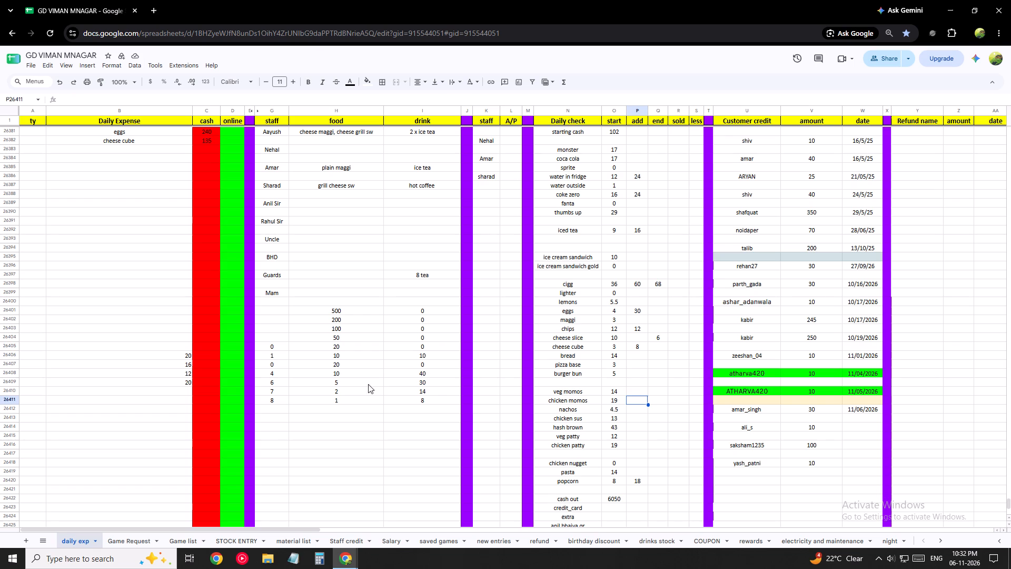
Clear the cash denomination counts in the staff column, G26404:G26414.
{"action": "left_click_drag", "start_coordinate": [271, 428], "coordinate": [276, 342]}
{"action": "key", "text": "Delete"}
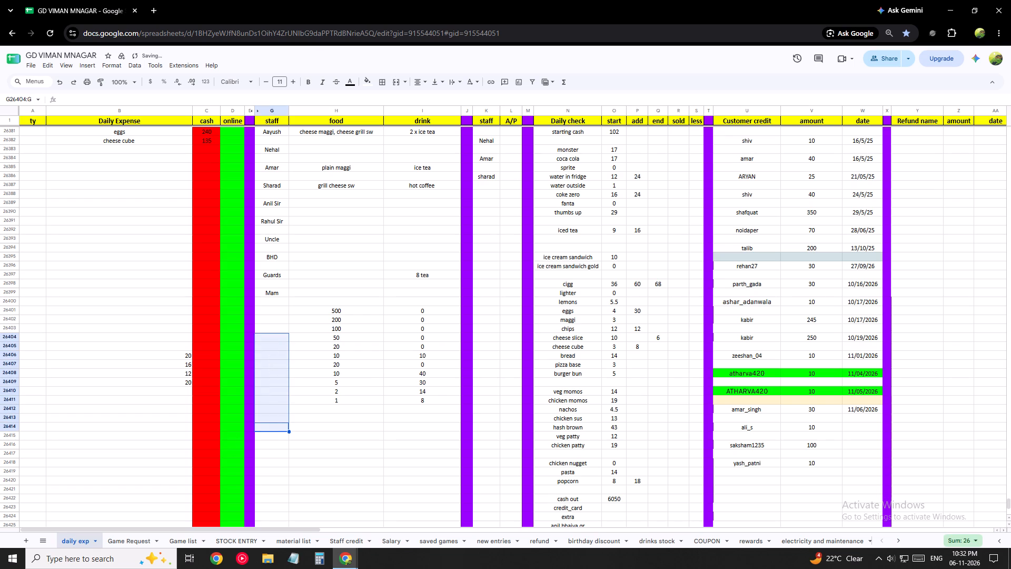
Clear the scratch counts from the Daily Expense column in B26405:B26412.
{"action": "key", "text": "Left"}
{"action": "key", "text": "Left"}
{"action": "key", "text": "Left"}
{"action": "key", "text": "Left"}
{"action": "key", "text": "Up"}
{"action": "key", "text": "Up"}
{"action": "key", "text": "shift+Up"}
{"action": "key", "text": "shift+Up"}
{"action": "key", "text": "shift+Up"}
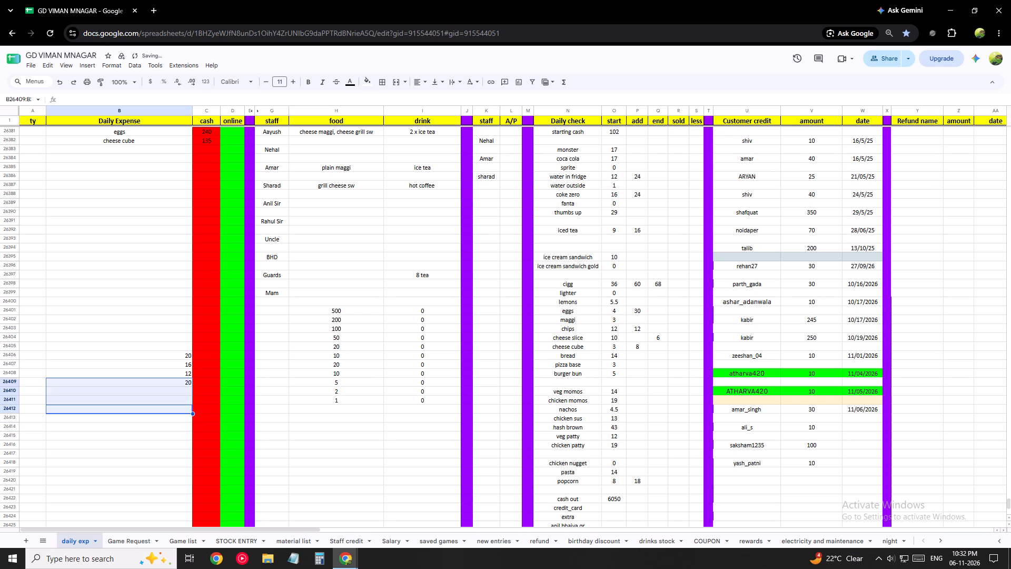
{"action": "key", "text": "shift+Up"}
{"action": "key", "text": "shift+Up"}
{"action": "key", "text": "shift+Up"}
{"action": "key", "text": "shift+Up"}
{"action": "key", "text": "shift+Delete"}
Enter note counts of 1 for 500, 0 for 200 and 1 for 100 in G26401:G26403.
{"action": "key", "text": "Right"}
{"action": "key", "text": "Up"}
{"action": "key", "text": "Up"}
{"action": "key", "text": "Up"}
{"action": "key", "text": "Up"}
{"action": "key", "text": "Up"}
{"action": "key", "text": "Up"}
{"action": "key", "text": "Up"}
{"action": "key", "text": "Up"}
{"action": "key", "text": "Up"}
{"action": "key", "text": "Up"}
{"action": "key", "text": "Up"}
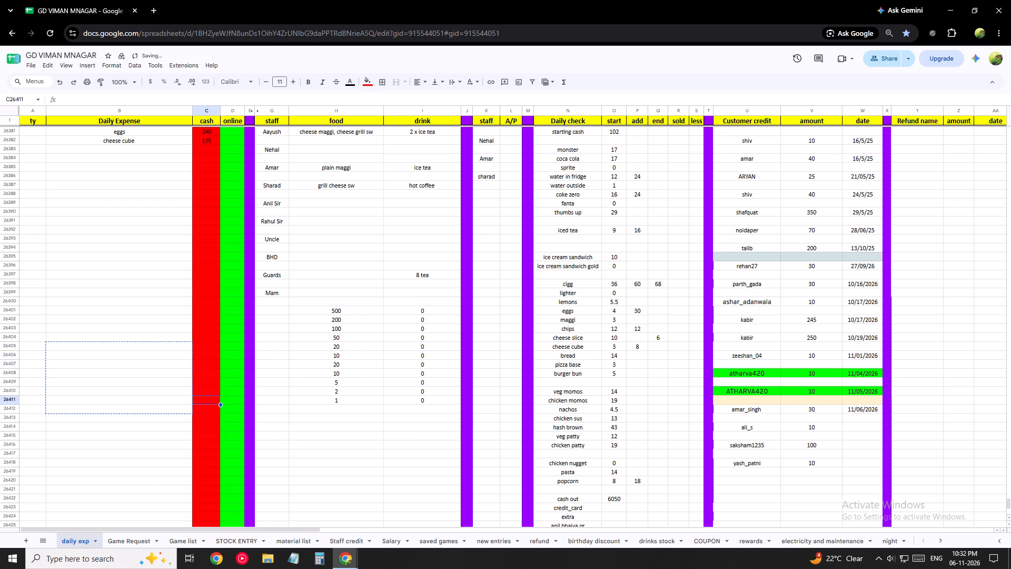
{"action": "key", "text": "Right"}
{"action": "key", "text": "Right"}
{"action": "key", "text": "Right"}
{"action": "key", "text": "Right"}
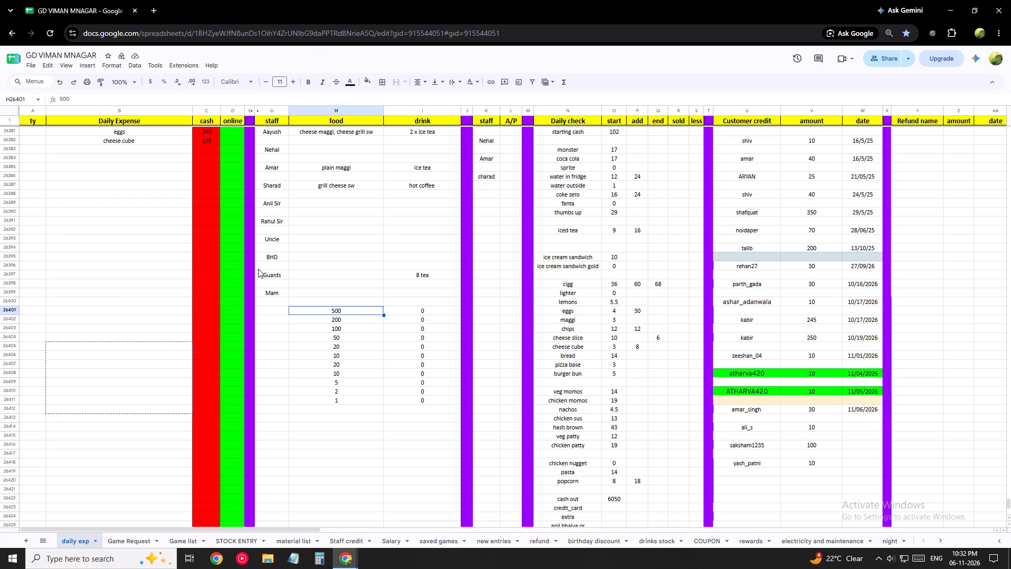
{"action": "left_click", "coordinate": [279, 310]}
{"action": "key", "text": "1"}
{"action": "key", "text": "Return"}
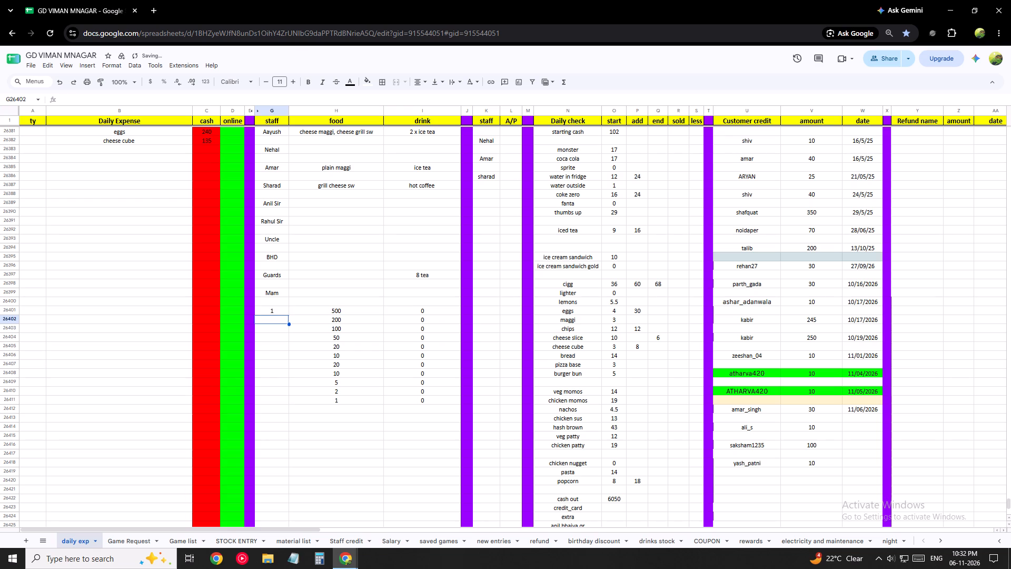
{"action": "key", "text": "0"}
{"action": "key", "text": "Return"}
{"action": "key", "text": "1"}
{"action": "key", "text": "Return"}
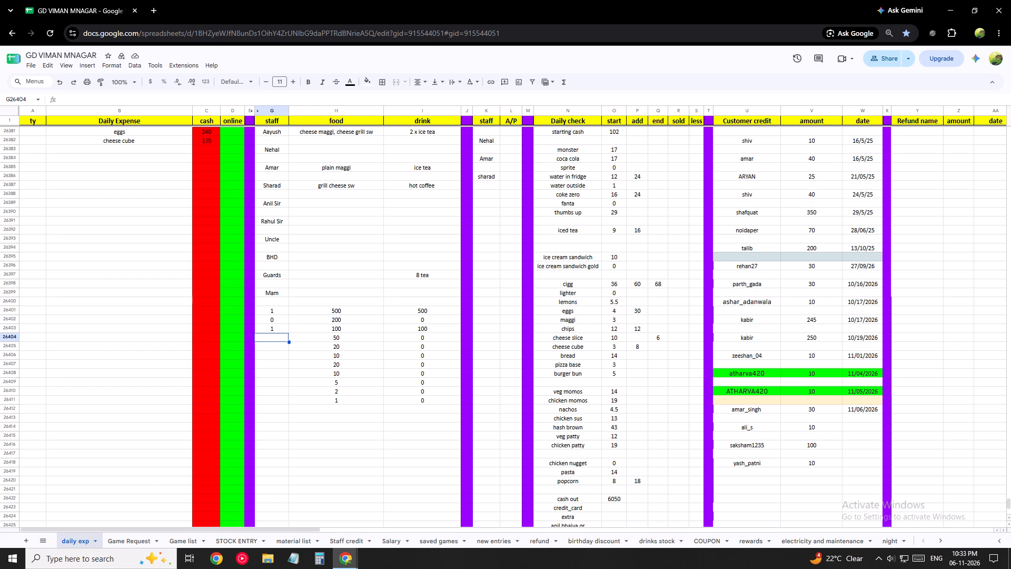
Enter 0 as the count in G26404:G26408, beside the 50, 20, 10, 20 and 10 denominations.
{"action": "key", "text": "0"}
{"action": "key", "text": "Return"}
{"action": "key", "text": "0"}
{"action": "key", "text": "Return"}
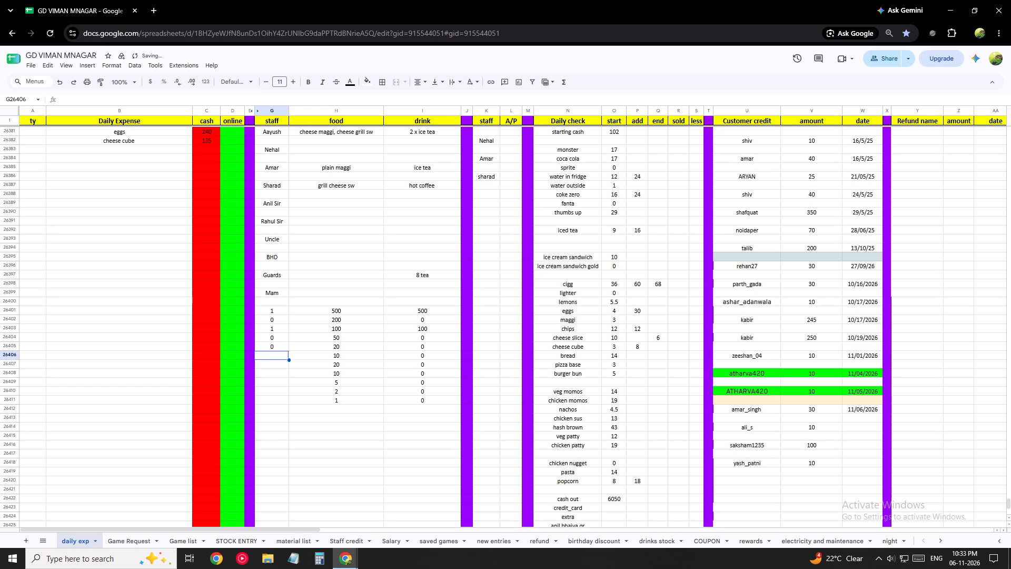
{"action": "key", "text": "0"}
{"action": "key", "text": "Return"}
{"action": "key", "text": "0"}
{"action": "key", "text": "Return"}
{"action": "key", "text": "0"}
{"action": "key", "text": "Return"}
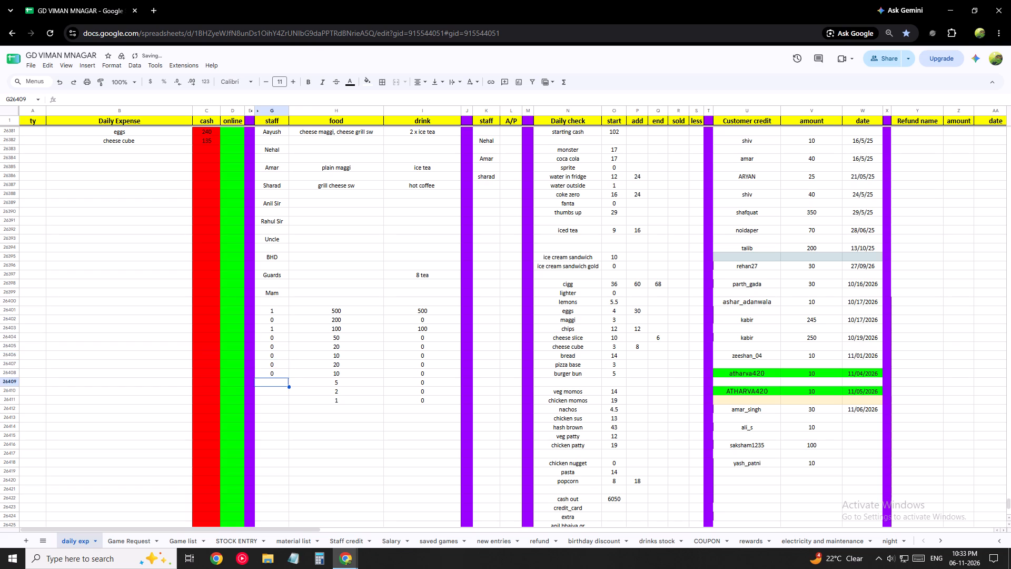
Enter coin counts of 4 for 5, 7 for 2 and 8 for 1 in G26409:G26411.
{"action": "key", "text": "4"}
{"action": "key", "text": "Return"}
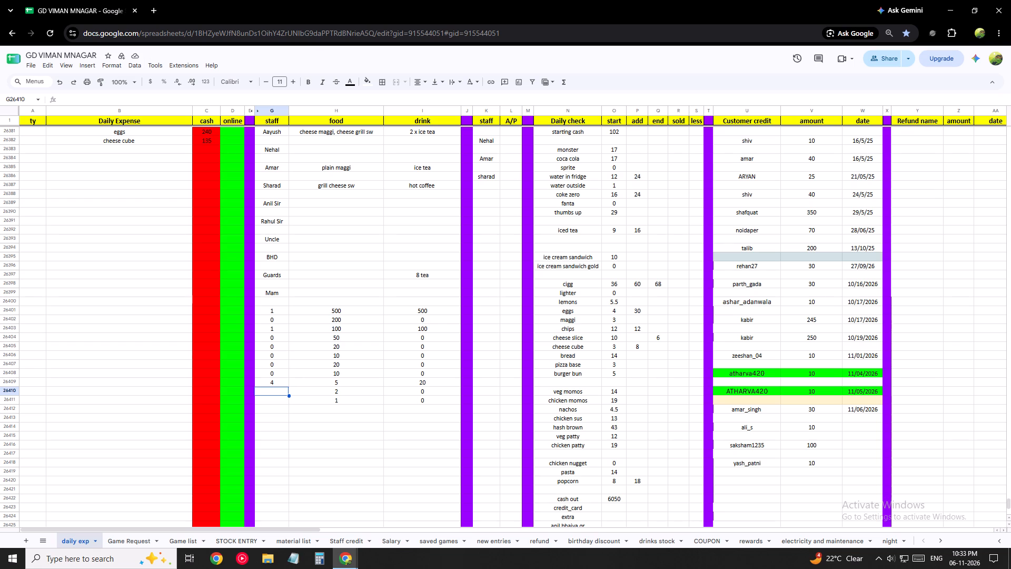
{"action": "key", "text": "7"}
{"action": "key", "text": "Return"}
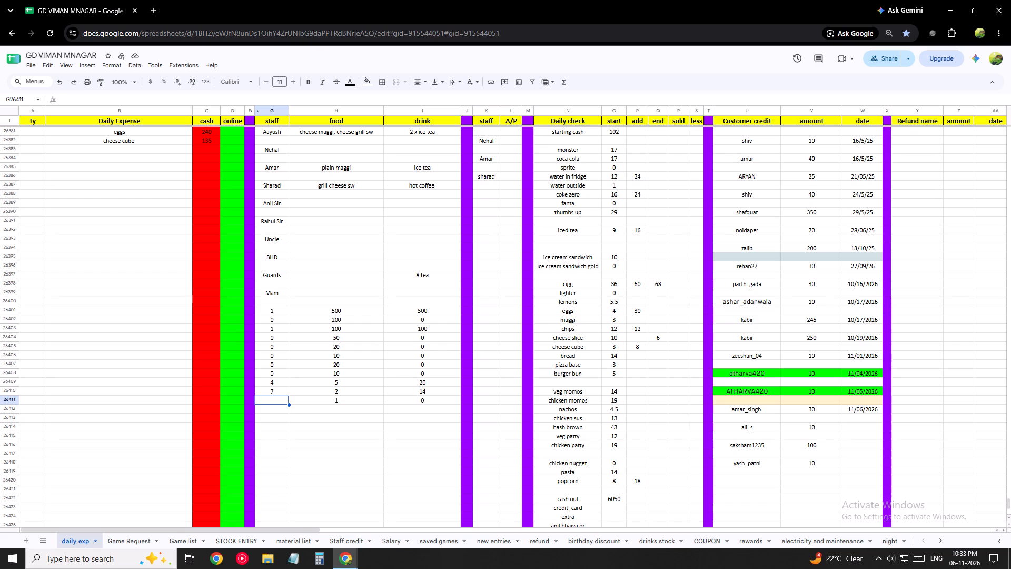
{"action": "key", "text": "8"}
{"action": "key", "text": "Return"}
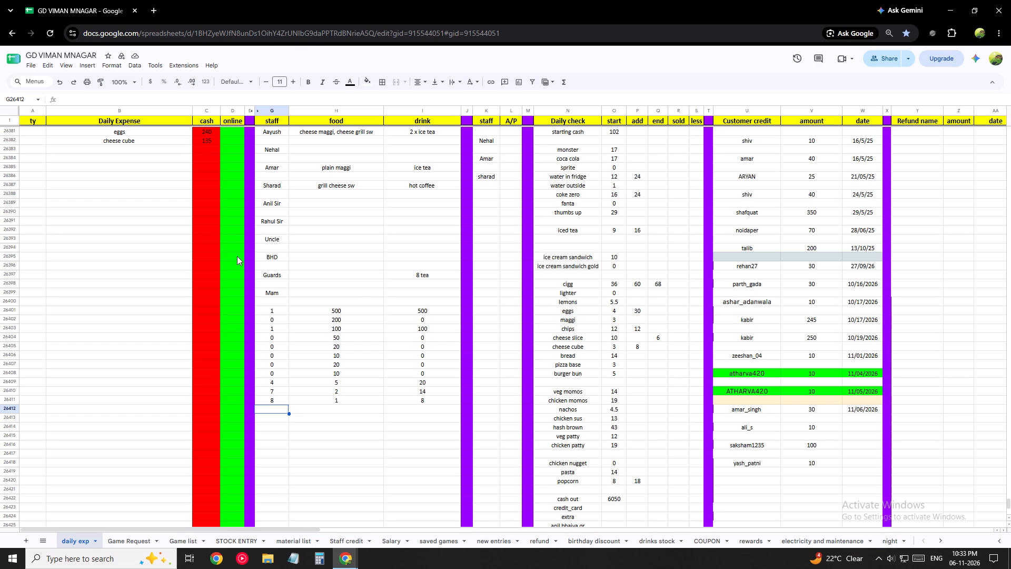
Sum the counted cash amounts in the drink column, I26400:I26412.
{"action": "left_click_drag", "start_coordinate": [427, 413], "coordinate": [428, 307]}
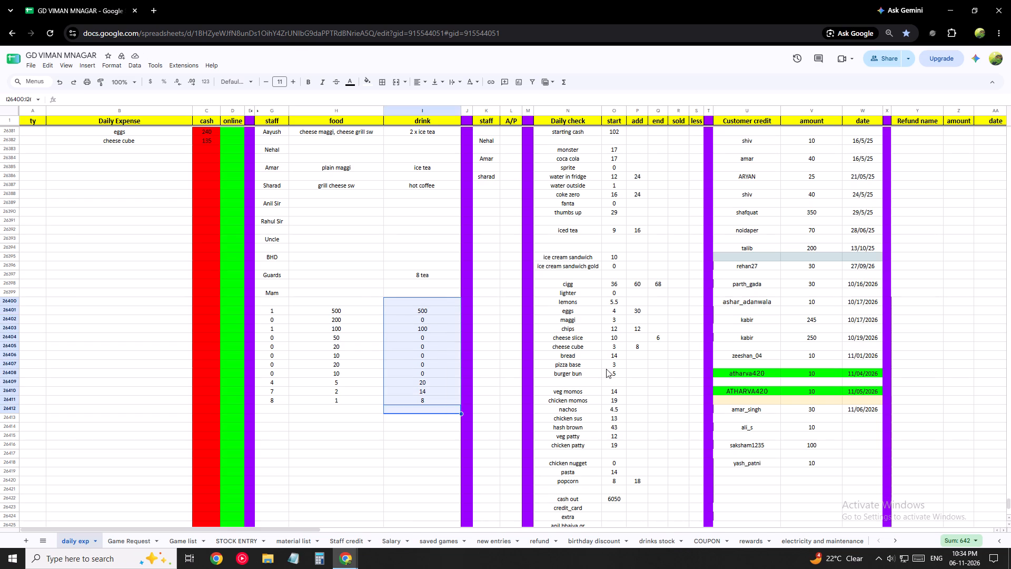
Copy the 11/06/26 day block, A26379:Z26426, and paste the copy directly below it starting at A26427.
{"action": "scroll", "coordinate": [578, 384], "scroll_direction": "down", "scroll_amount": 3}
{"action": "scroll", "coordinate": [384, 360], "scroll_direction": "up", "scroll_amount": 4}
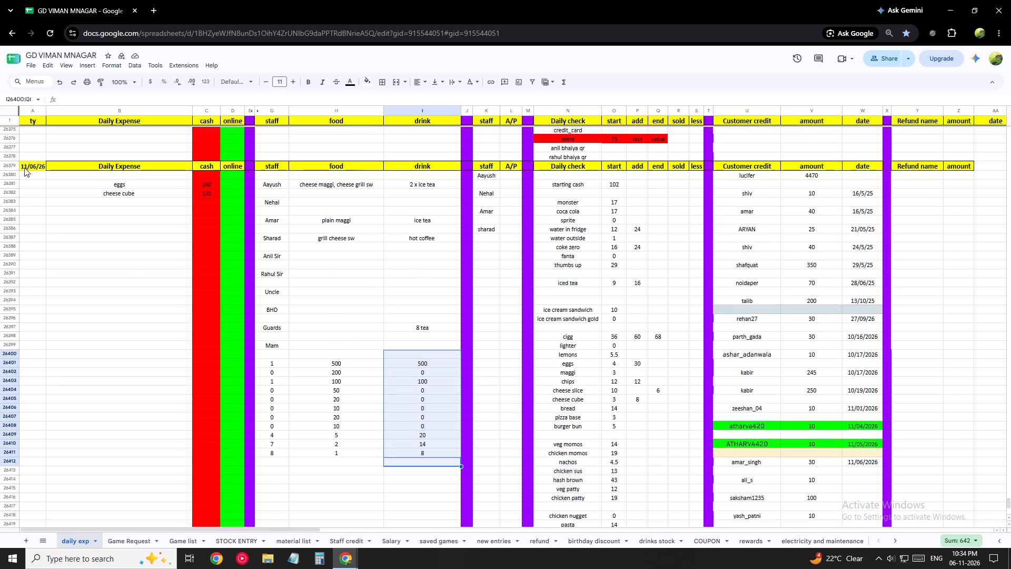
{"action": "left_click_drag", "start_coordinate": [31, 168], "coordinate": [974, 318]}
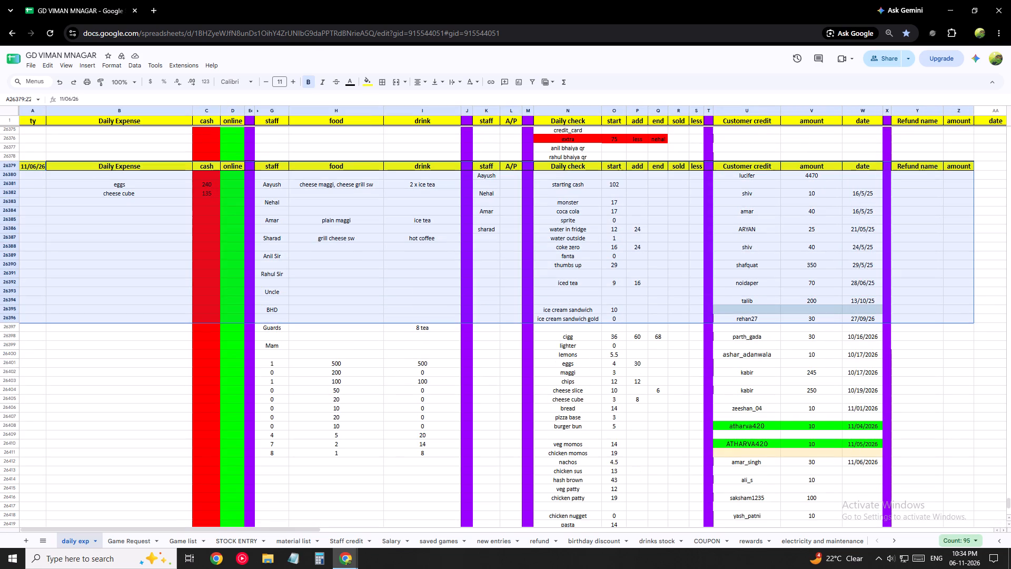
{"action": "left_click_drag", "start_coordinate": [974, 318], "coordinate": [962, 415]}
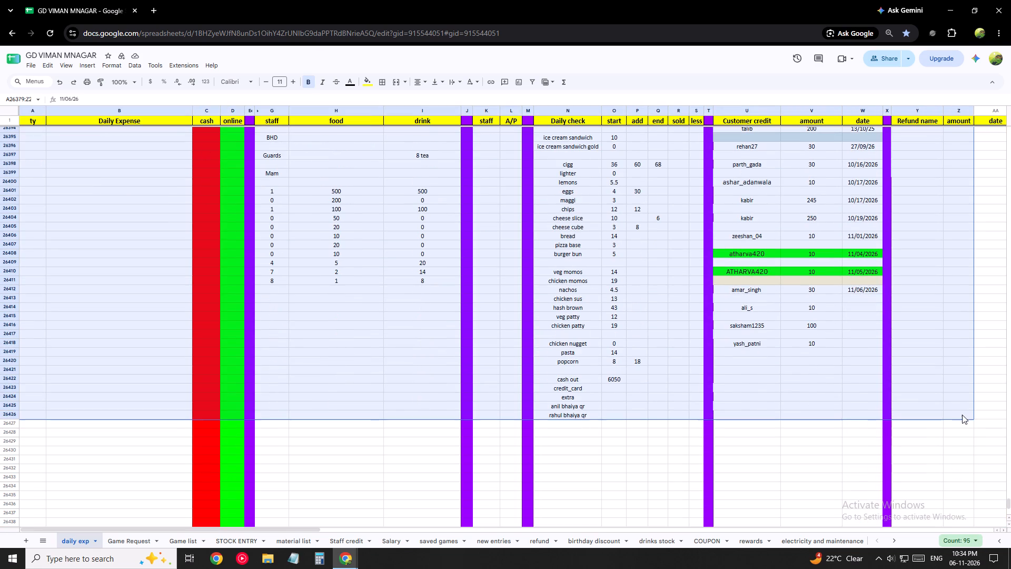
{"action": "left_click_drag", "start_coordinate": [962, 415], "coordinate": [962, 413]}
{"action": "key", "text": "ctrl+c"}
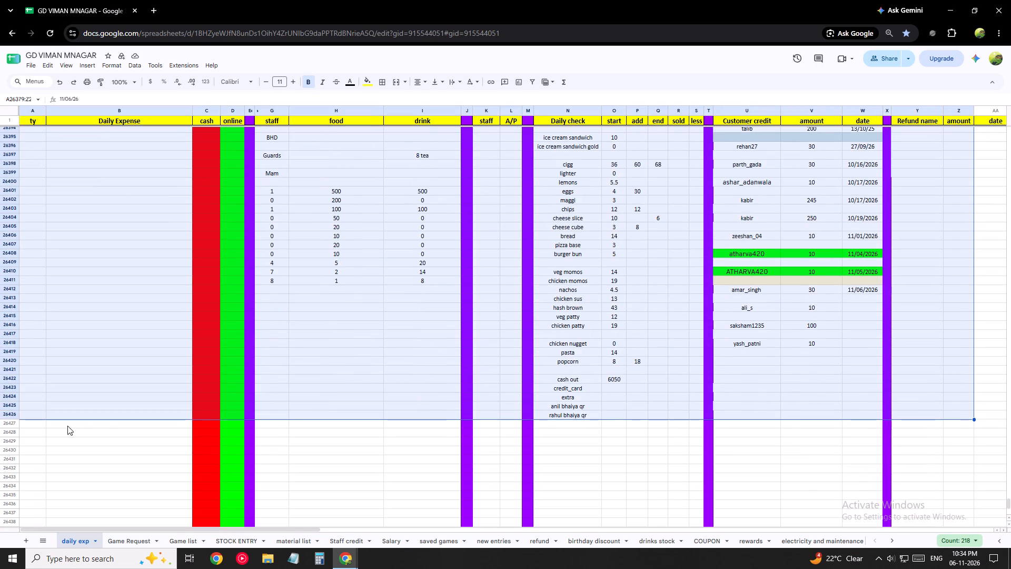
{"action": "left_click", "coordinate": [46, 425]}
{"action": "key", "text": "Down"}
{"action": "key", "text": "Up"}
{"action": "key", "text": "Down"}
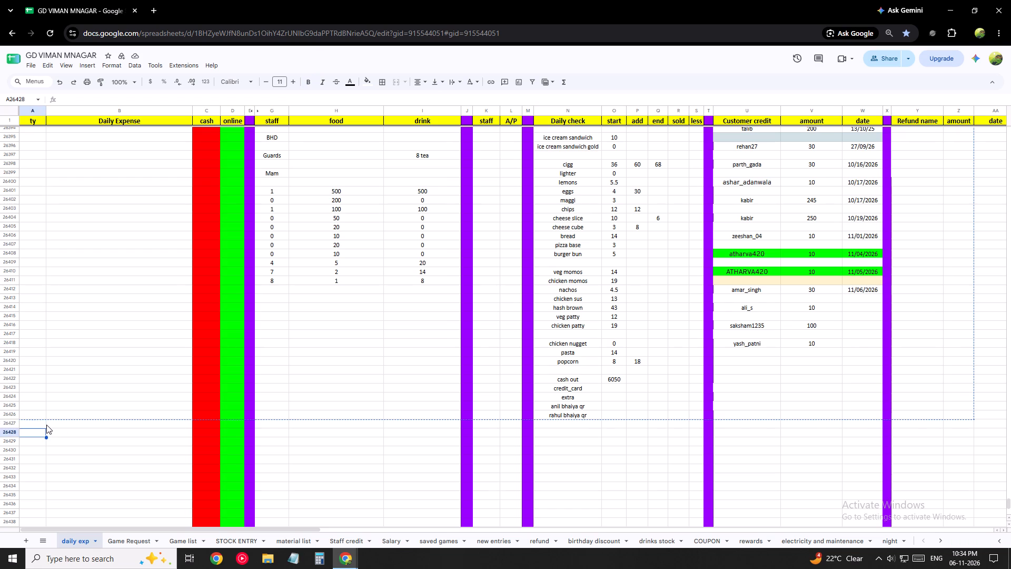
{"action": "key", "text": "Up"}
{"action": "key", "text": "ctrl+Left"}
{"action": "key", "text": "Left"}
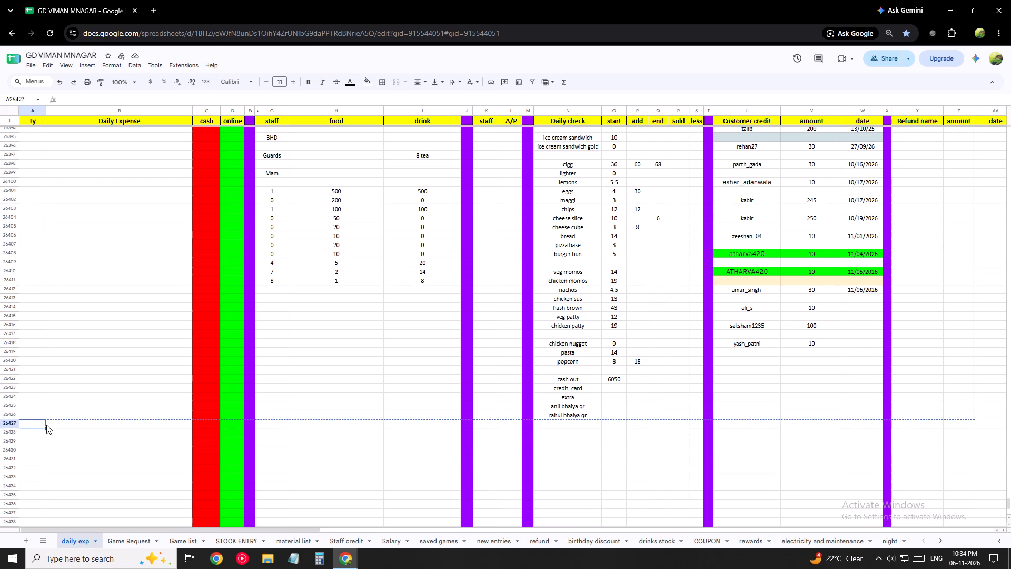
{"action": "key", "text": "ctrl+v"}
Set the date in A26427, the header of the pasted block, to 11/07/26.
{"action": "key", "text": "Down"}
{"action": "key", "text": "Up"}
{"action": "key", "text": "Return"}
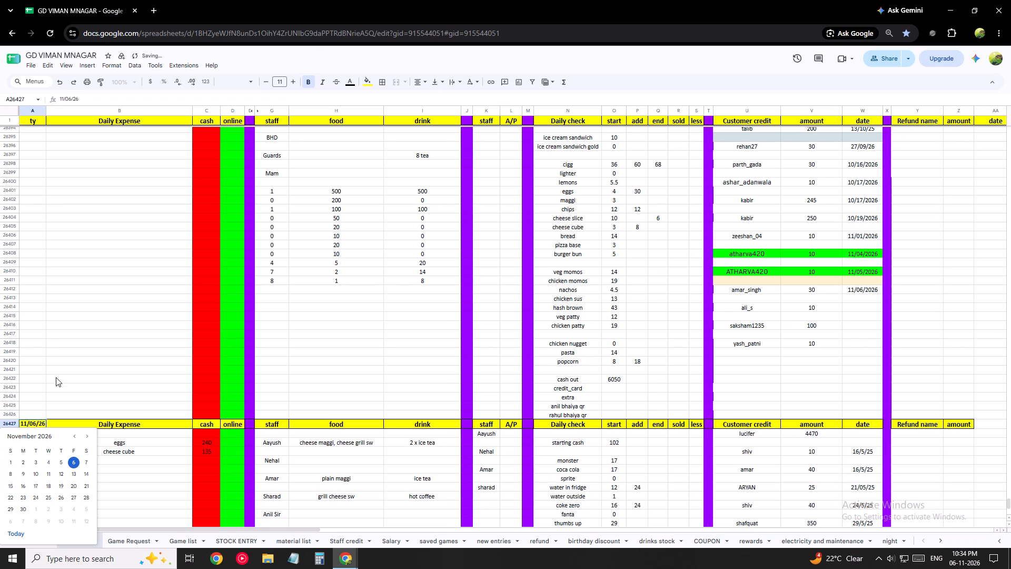
{"action": "left_click", "coordinate": [86, 464]}
Clear the copied eggs and cheese cube expenses and their cash amounts from B26428:C26431.
{"action": "left_click_drag", "start_coordinate": [130, 437], "coordinate": [209, 463]}
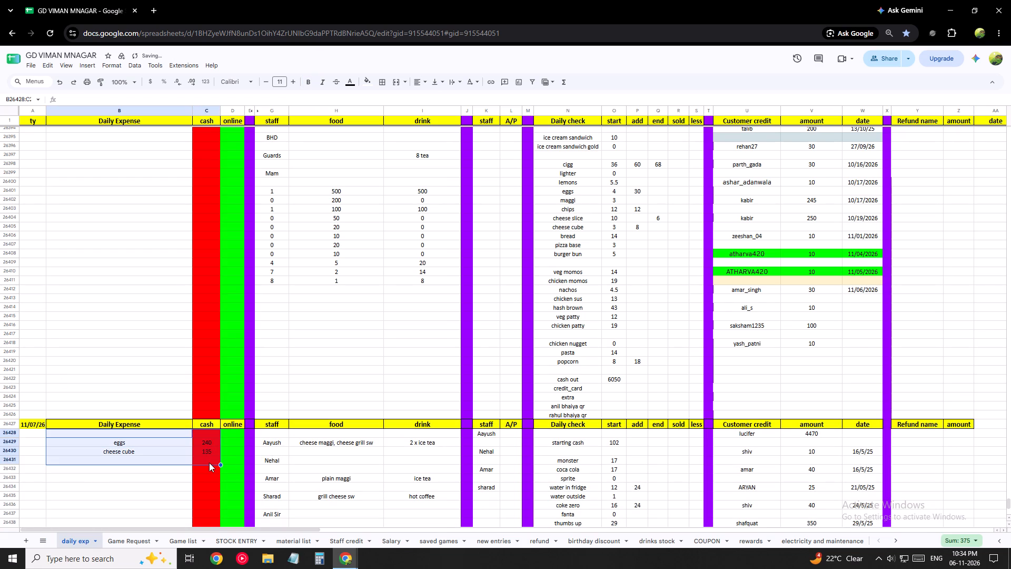
{"action": "key", "text": "Delete"}
Clear the staff food and drink entries and the cash-count table from the 11/07/26 block, keeping the staff names.
{"action": "left_click_drag", "start_coordinate": [310, 439], "coordinate": [415, 523]}
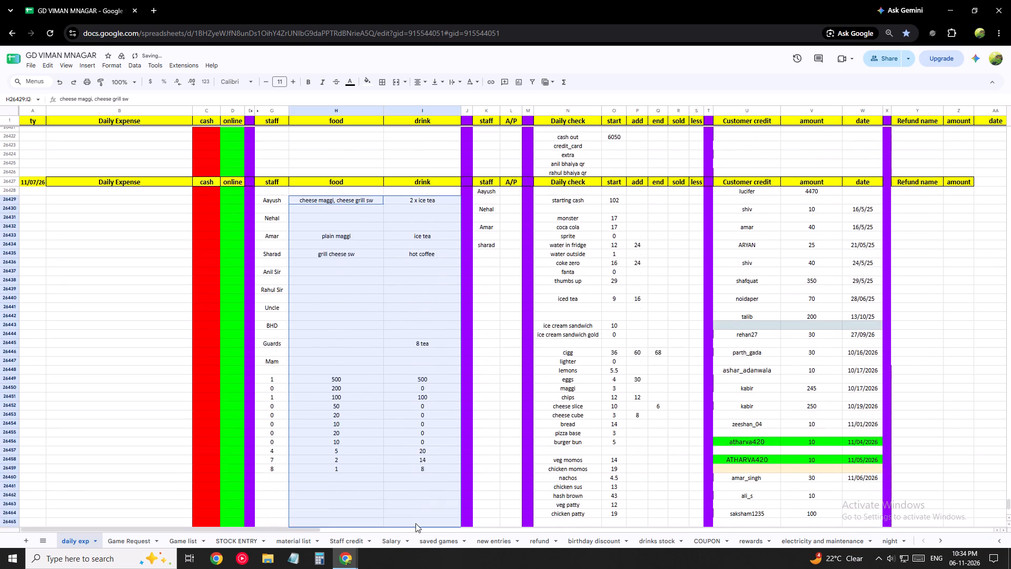
{"action": "left_click_drag", "start_coordinate": [415, 523], "coordinate": [400, 455]}
{"action": "key", "text": "Delete"}
{"action": "left_click_drag", "start_coordinate": [297, 465], "coordinate": [281, 372]}
{"action": "key", "text": "Delete"}
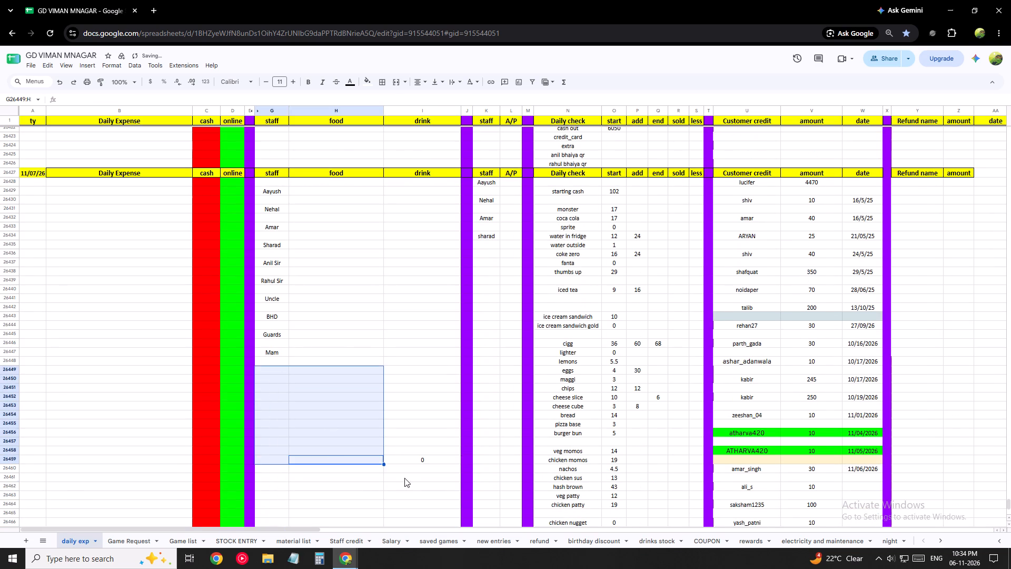
{"action": "left_click_drag", "start_coordinate": [405, 478], "coordinate": [423, 443]}
{"action": "key", "text": "Delete"}
{"action": "key", "text": "Delete"}
Clear the copied start, add, end and sold values from the Daily check table of the 11/07/26 block.
{"action": "left_click_drag", "start_coordinate": [615, 188], "coordinate": [686, 459]}
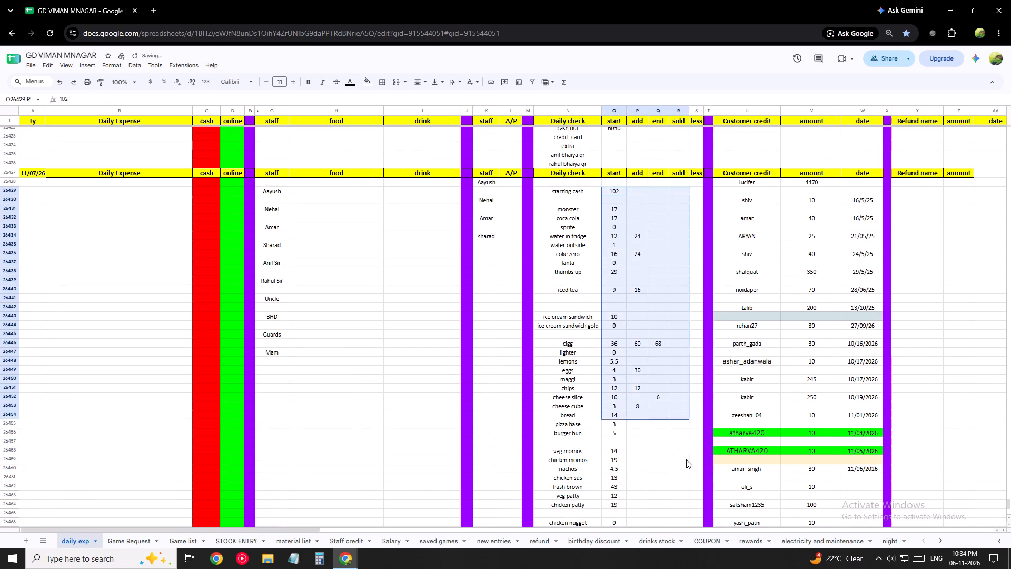
{"action": "left_click_drag", "start_coordinate": [686, 459], "coordinate": [670, 416]}
{"action": "key", "text": "Delete"}
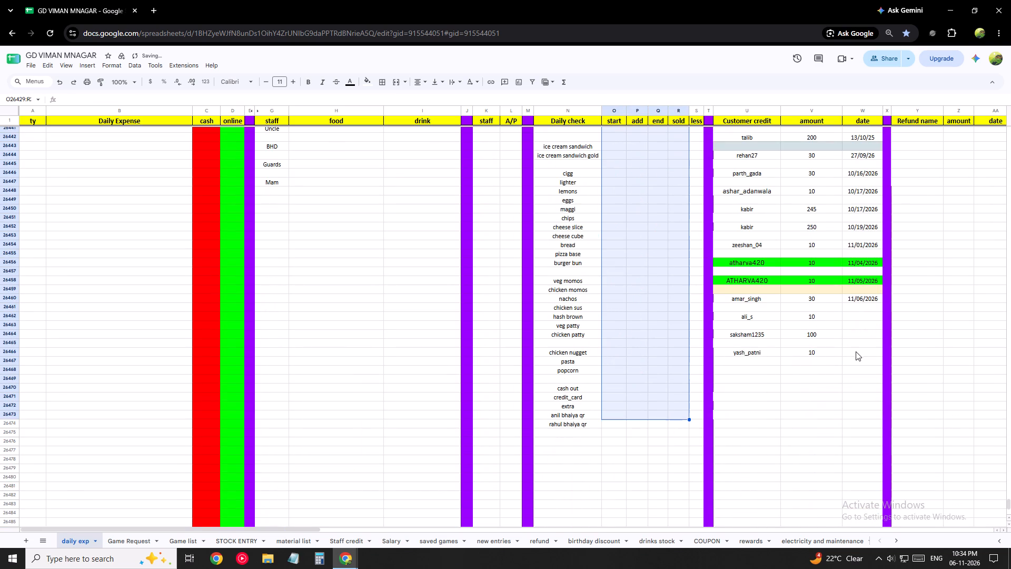
Delete the two green-highlighted customer credit entries in U26456:W26458 and the entries in U26464:W26466 of the 11/07/26 block.
{"action": "scroll", "coordinate": [831, 299], "scroll_direction": "up", "scroll_amount": 1}
{"action": "left_click_drag", "start_coordinate": [737, 316], "coordinate": [874, 335]}
{"action": "key", "text": "Delete"}
{"action": "left_click_drag", "start_coordinate": [747, 388], "coordinate": [838, 394]}
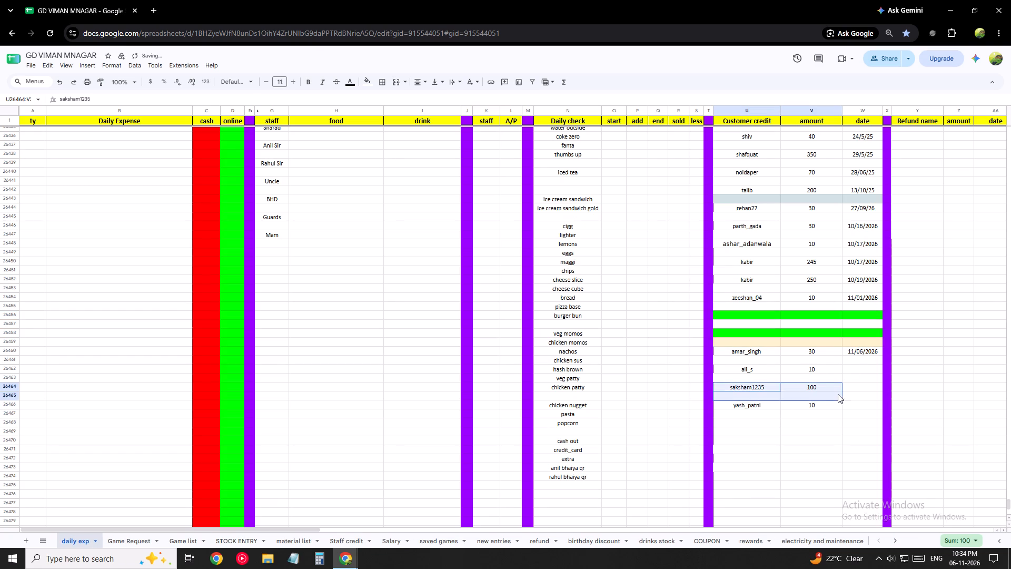
{"action": "left_click_drag", "start_coordinate": [838, 394], "coordinate": [847, 404]}
{"action": "key", "text": "Delete"}
Remove the green fill from the emptied customer credit rows, U26455:W26458.
{"action": "scroll", "coordinate": [804, 400], "scroll_direction": "up", "scroll_amount": 2}
{"action": "left_click", "coordinate": [842, 478]}
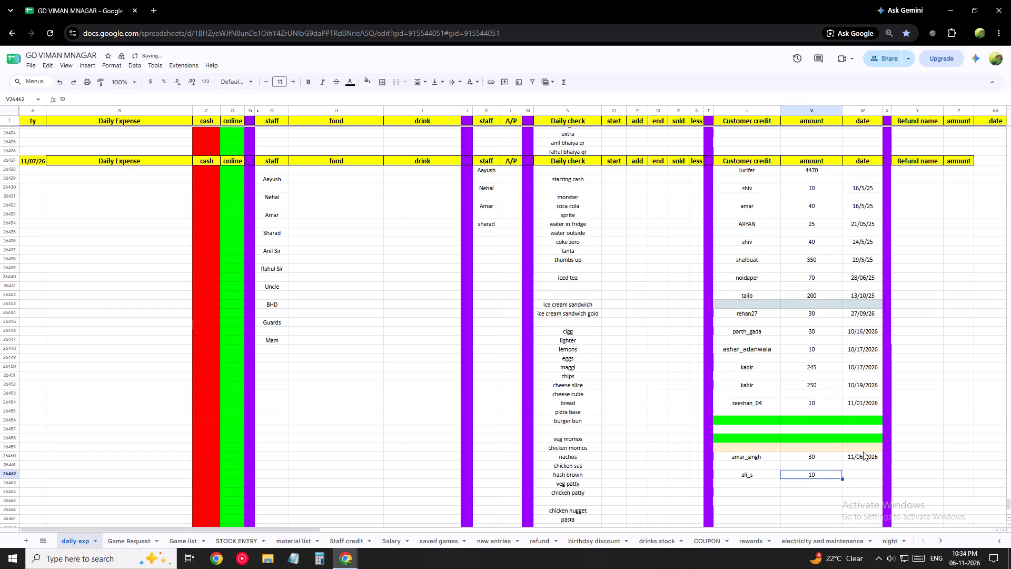
{"action": "left_click", "coordinate": [741, 426]}
{"action": "left_click_drag", "start_coordinate": [744, 416], "coordinate": [859, 441]}
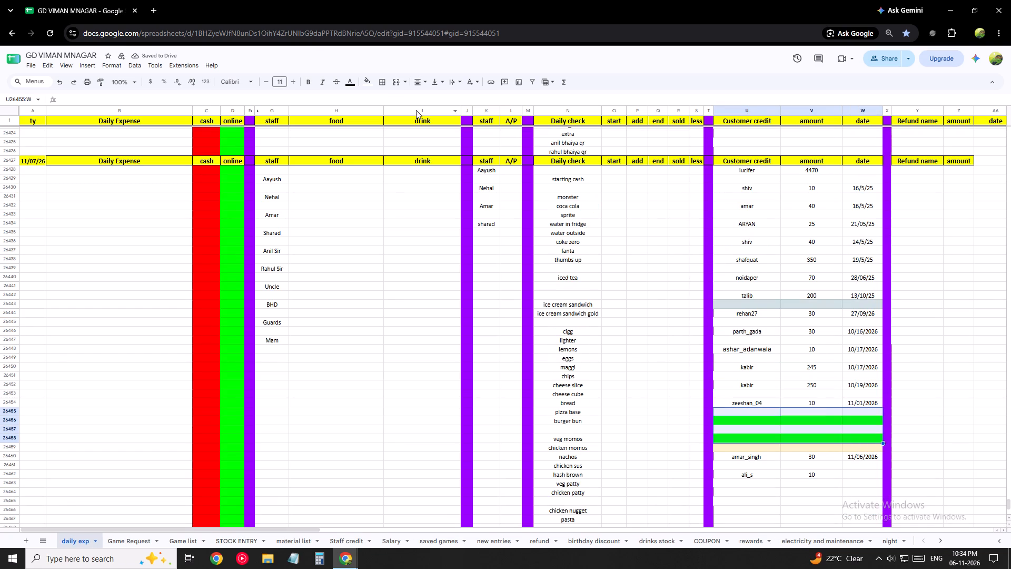
{"action": "left_click", "coordinate": [368, 81]}
{"action": "left_click", "coordinate": [448, 112]}
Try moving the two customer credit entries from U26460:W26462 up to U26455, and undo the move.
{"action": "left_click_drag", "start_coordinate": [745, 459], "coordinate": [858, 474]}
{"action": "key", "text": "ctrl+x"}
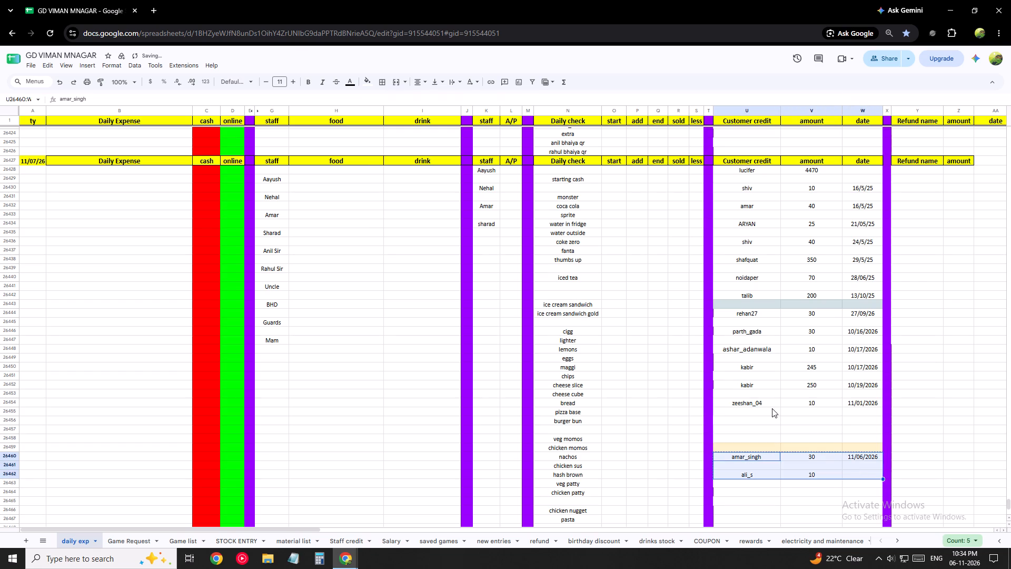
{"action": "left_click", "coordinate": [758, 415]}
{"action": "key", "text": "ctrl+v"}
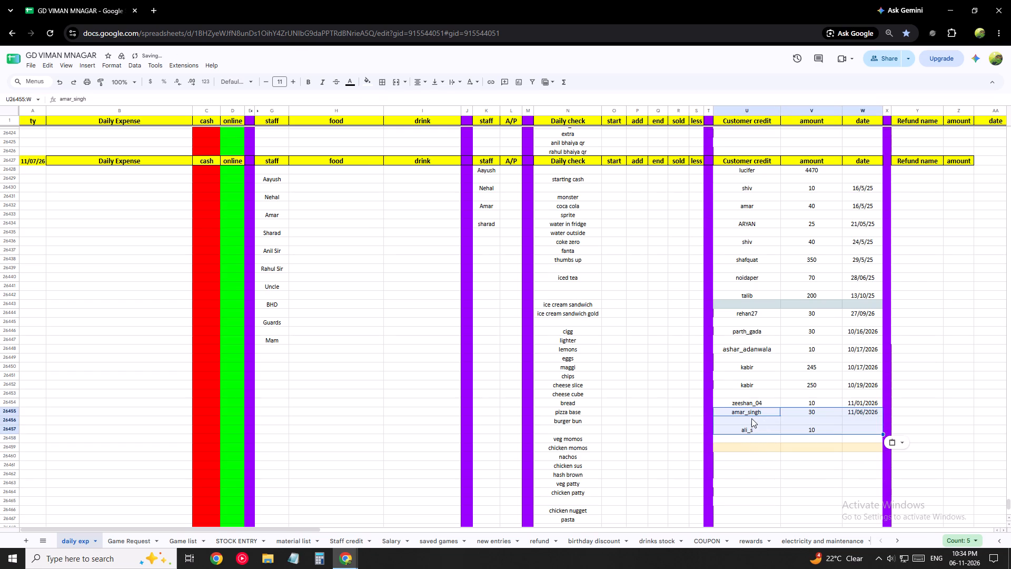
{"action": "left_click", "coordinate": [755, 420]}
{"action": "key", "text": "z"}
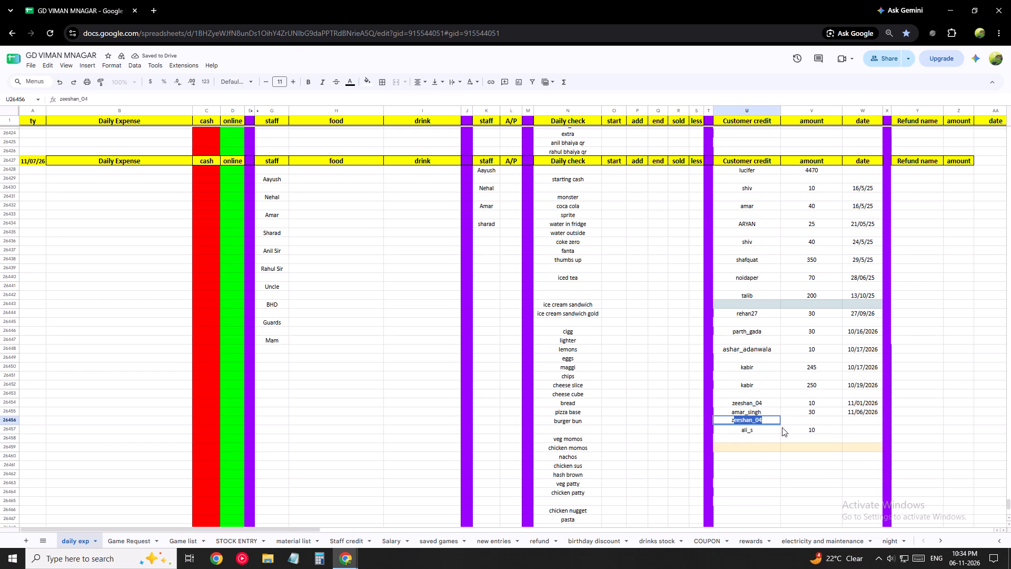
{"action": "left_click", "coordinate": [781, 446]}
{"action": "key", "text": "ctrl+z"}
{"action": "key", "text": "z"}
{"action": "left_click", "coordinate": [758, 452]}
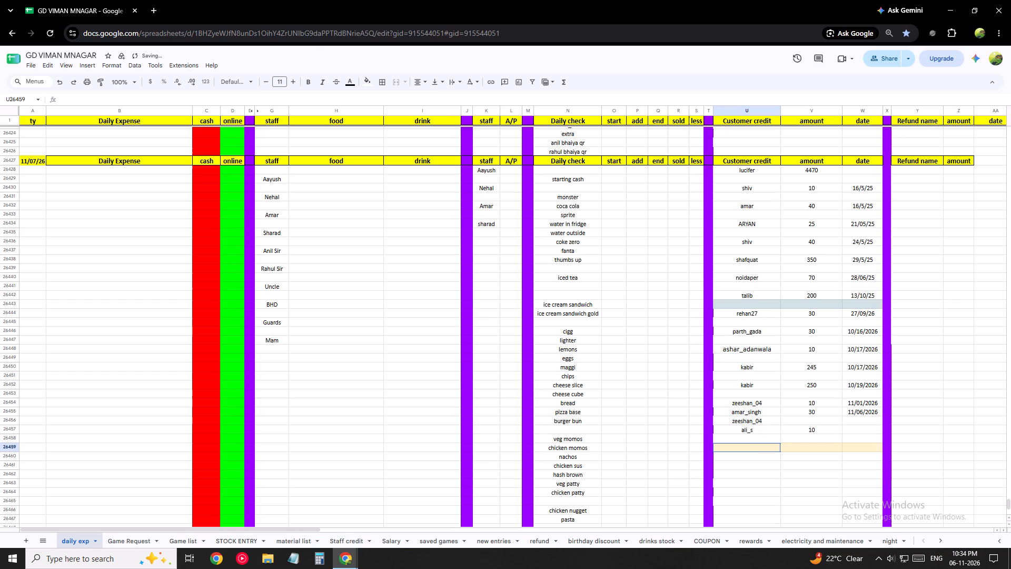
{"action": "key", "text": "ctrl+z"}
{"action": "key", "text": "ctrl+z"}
Move the two customer credit entries from U26460:W26462 up to start at U26456.
{"action": "left_click_drag", "start_coordinate": [748, 459], "coordinate": [874, 478]}
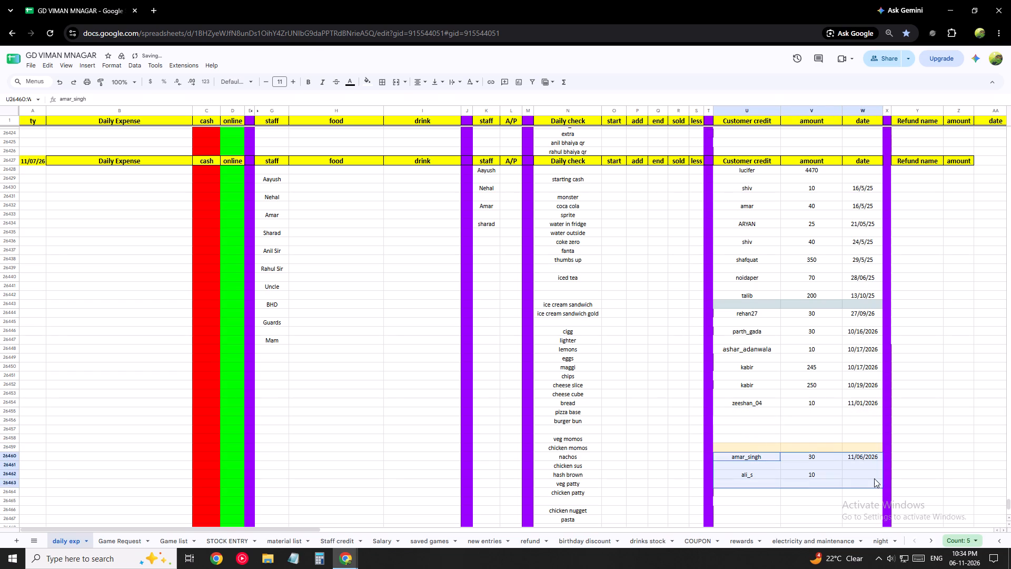
{"action": "left_click_drag", "start_coordinate": [874, 478], "coordinate": [874, 474]}
{"action": "key", "text": "ctrl+x"}
{"action": "left_click", "coordinate": [751, 419]}
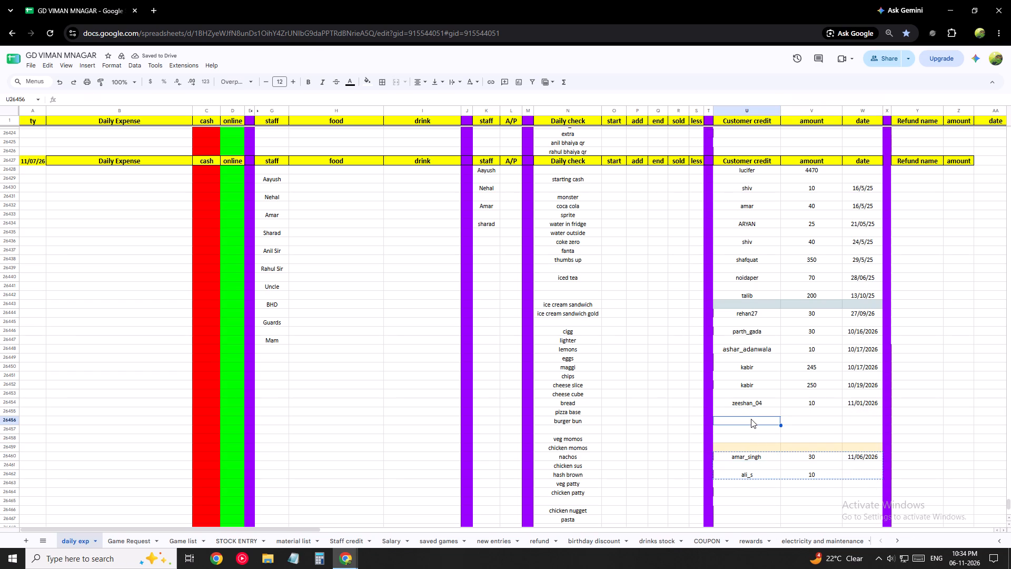
{"action": "key", "text": "ctrl+v"}
{"action": "double_click", "coordinate": [853, 435]}
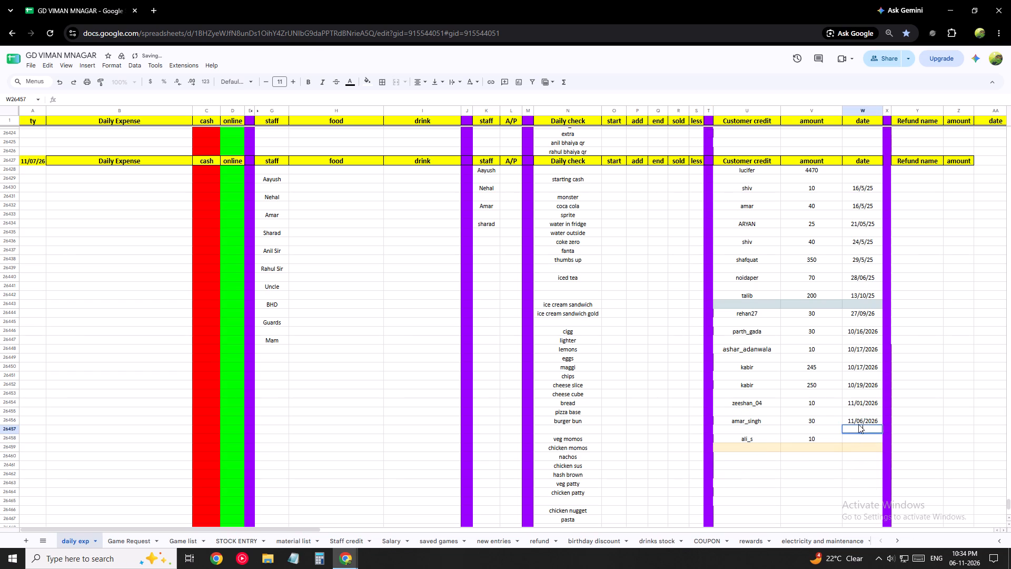
{"action": "left_click", "coordinate": [858, 423]}
{"action": "key", "text": "ctrl+c"}
{"action": "left_click", "coordinate": [856, 434]}
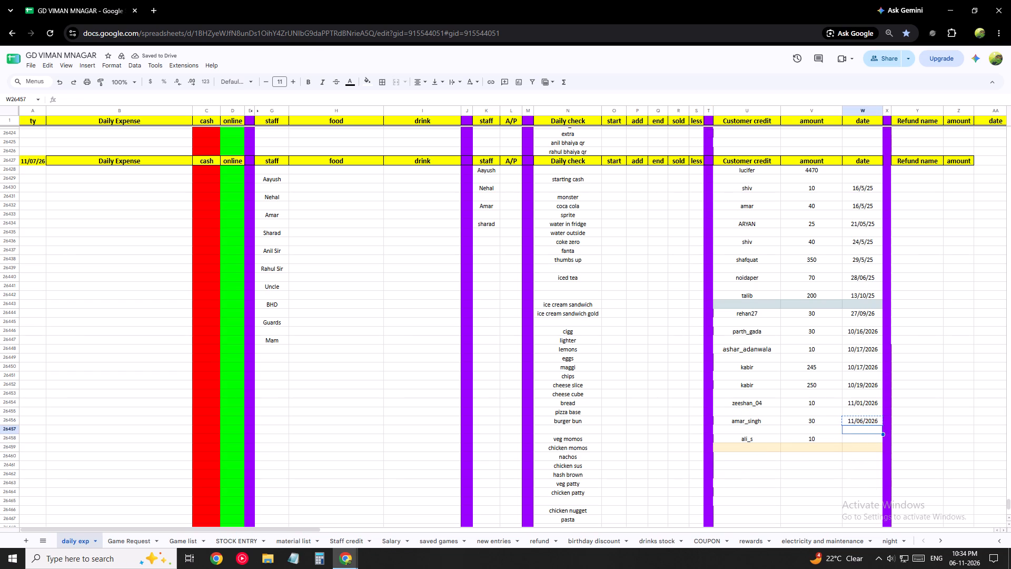
{"action": "left_click", "coordinate": [864, 436]}
{"action": "key", "text": "ctrl+v"}
{"action": "left_click", "coordinate": [859, 455]}
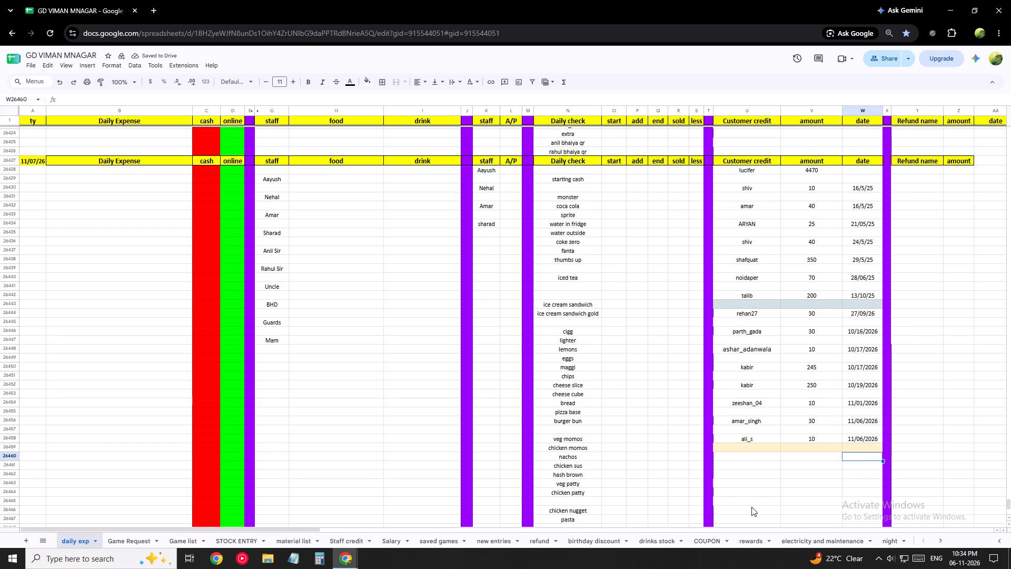
Add the quantity to the eggs expense in B26381 of the 11/06/26 block so it reads "30 x eggs".
{"action": "left_click", "coordinate": [800, 475]}
{"action": "scroll", "coordinate": [720, 389], "scroll_direction": "up", "scroll_amount": 6}
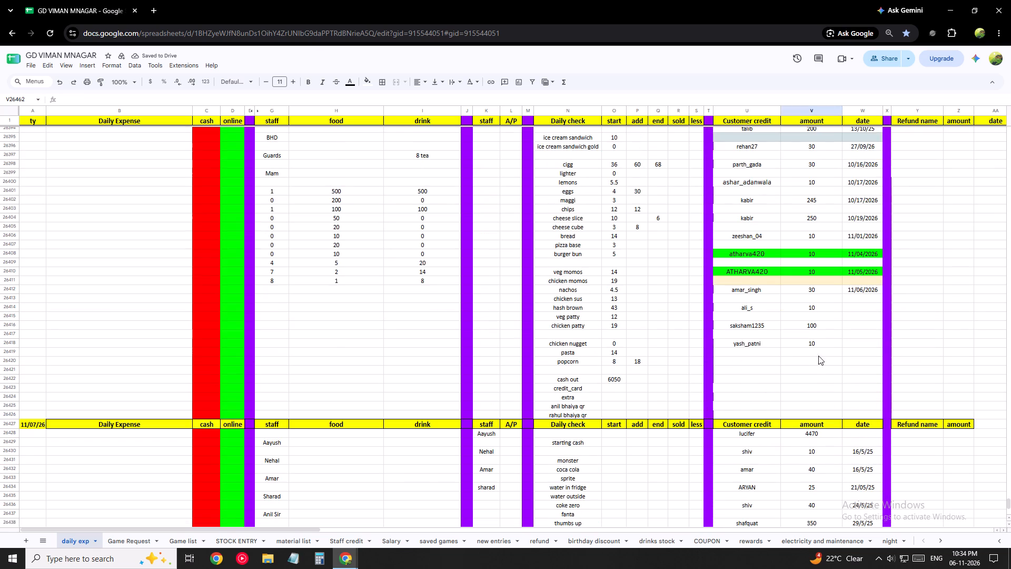
{"action": "scroll", "coordinate": [785, 345], "scroll_direction": "up", "scroll_amount": 2}
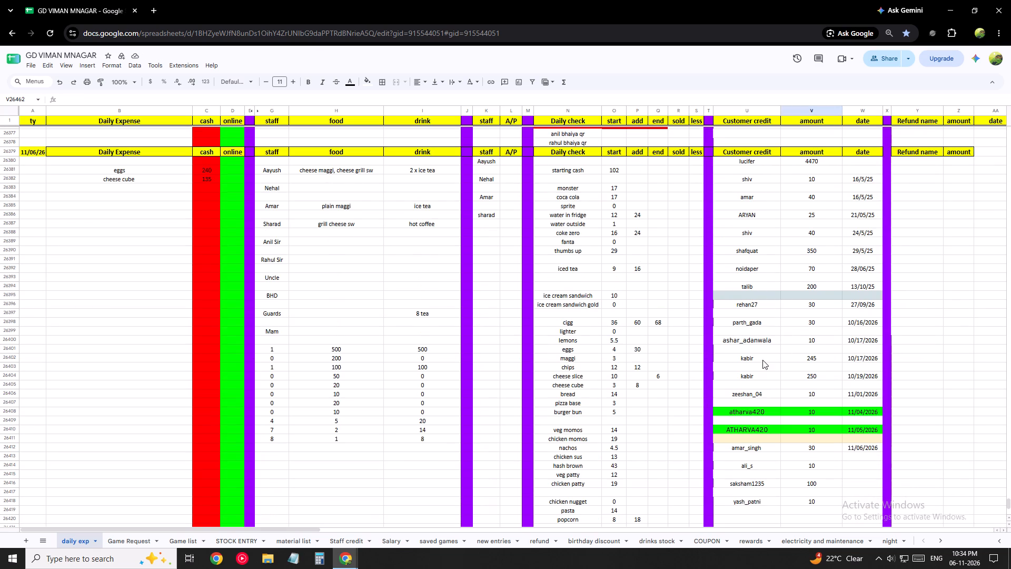
{"action": "scroll", "coordinate": [564, 345], "scroll_direction": "down", "scroll_amount": 1}
{"action": "scroll", "coordinate": [640, 389], "scroll_direction": "up", "scroll_amount": 2}
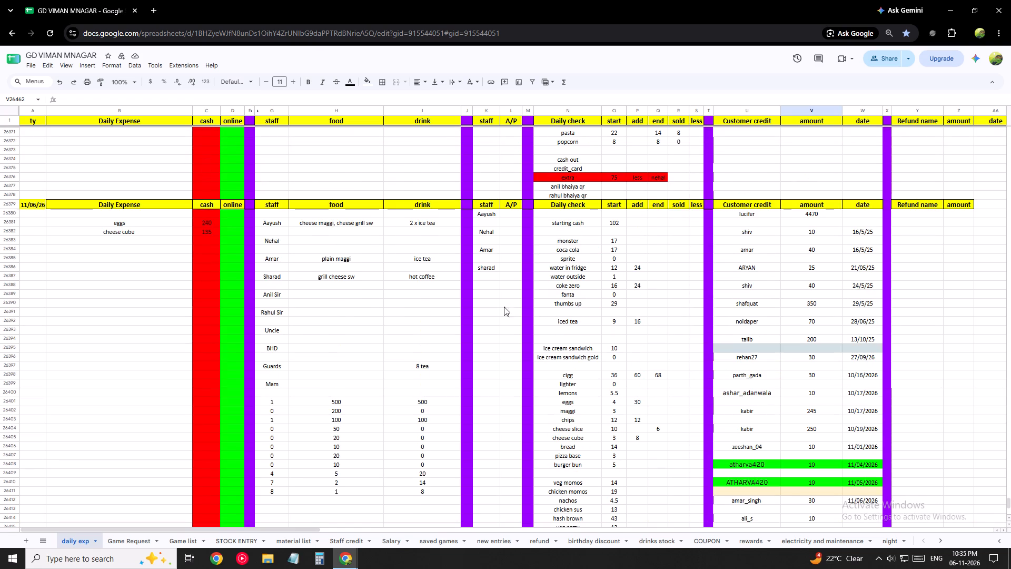
{"action": "scroll", "coordinate": [184, 280], "scroll_direction": "up", "scroll_amount": 2}
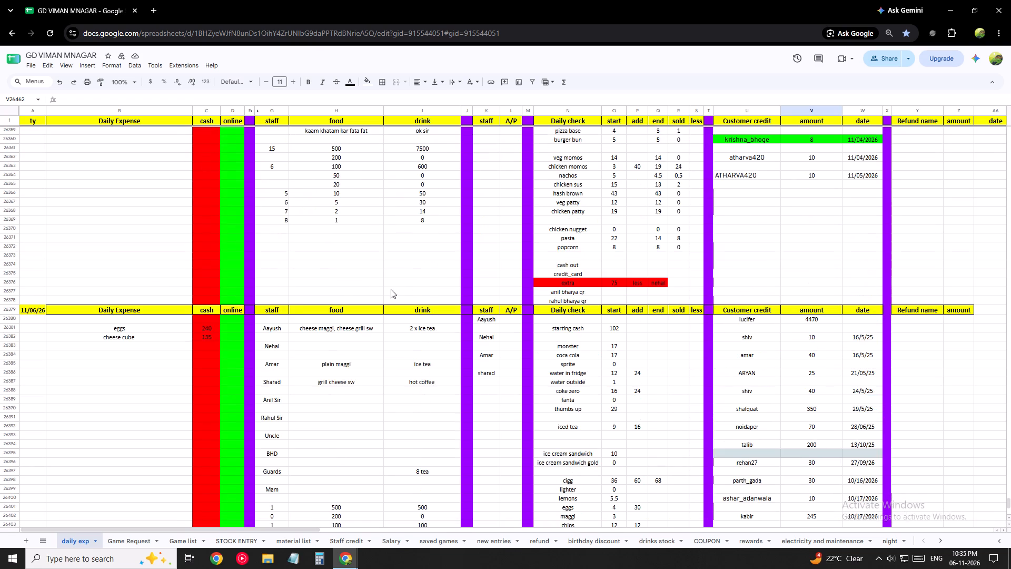
{"action": "scroll", "coordinate": [459, 277], "scroll_direction": "up", "scroll_amount": 3}
{"action": "double_click", "coordinate": [160, 485]}
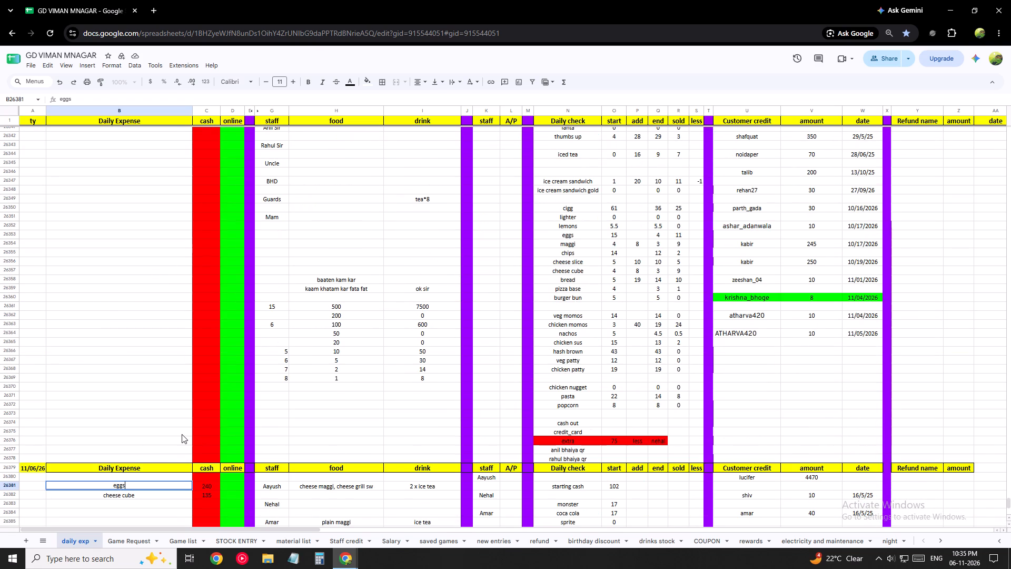
{"action": "key", "text": "Left"}
{"action": "key", "text": "Left"}
{"action": "key", "text": "Left"}
{"action": "key", "text": "Left"}
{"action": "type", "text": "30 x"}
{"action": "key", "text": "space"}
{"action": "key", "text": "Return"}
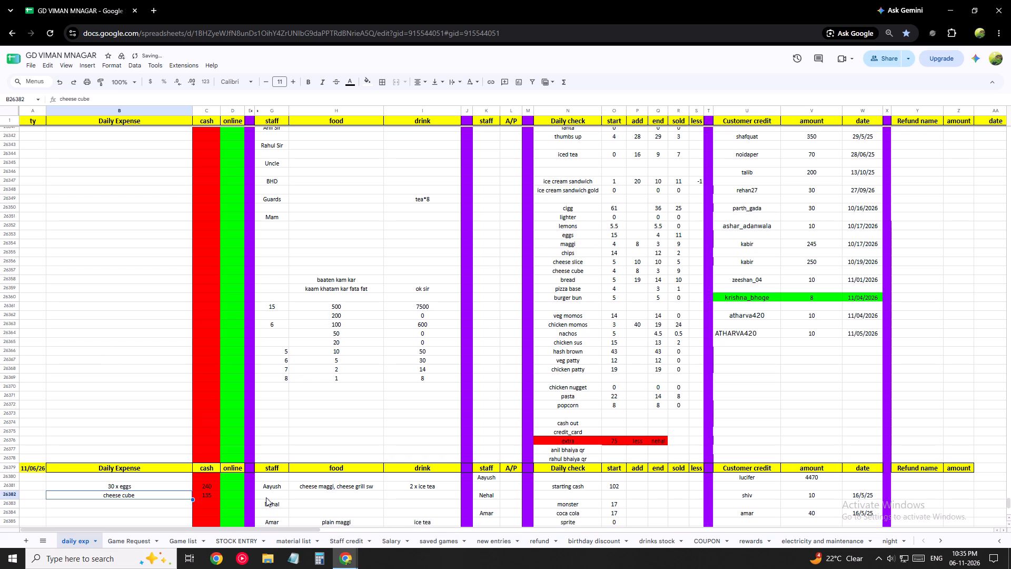
Switch to Calculator, divide the 240 eggs expense by 30 for the price per egg, and close it.
{"action": "left_click", "coordinate": [321, 555]}
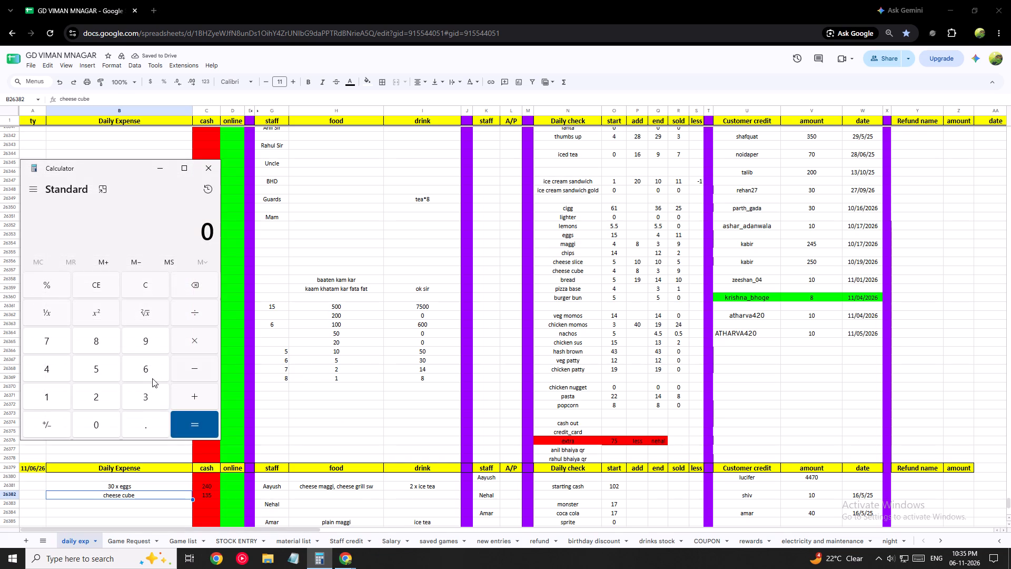
{"action": "left_click", "coordinate": [111, 387]}
{"action": "left_click_drag", "start_coordinate": [42, 371], "coordinate": [47, 371]}
{"action": "left_click", "coordinate": [100, 417]}
{"action": "left_click", "coordinate": [195, 317]}
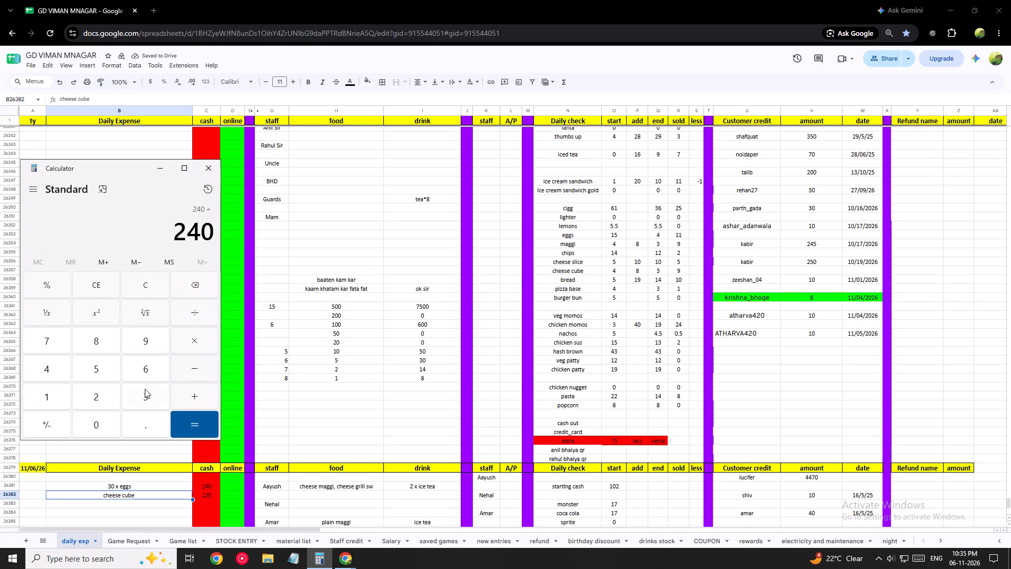
{"action": "left_click", "coordinate": [144, 389]}
{"action": "left_click", "coordinate": [102, 424]}
{"action": "left_click", "coordinate": [220, 434]}
{"action": "left_click", "coordinate": [203, 426]}
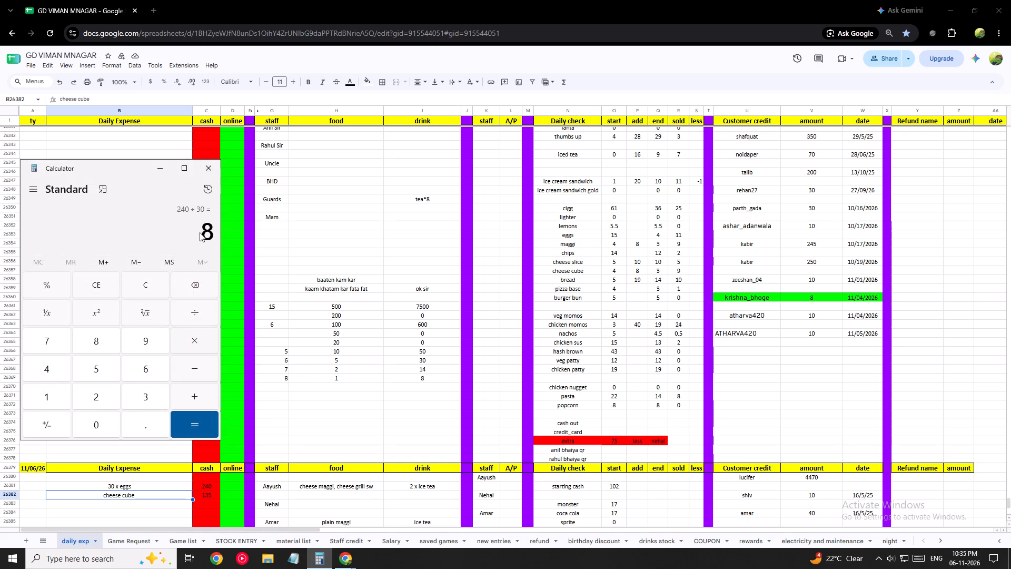
{"action": "left_click", "coordinate": [203, 169]}
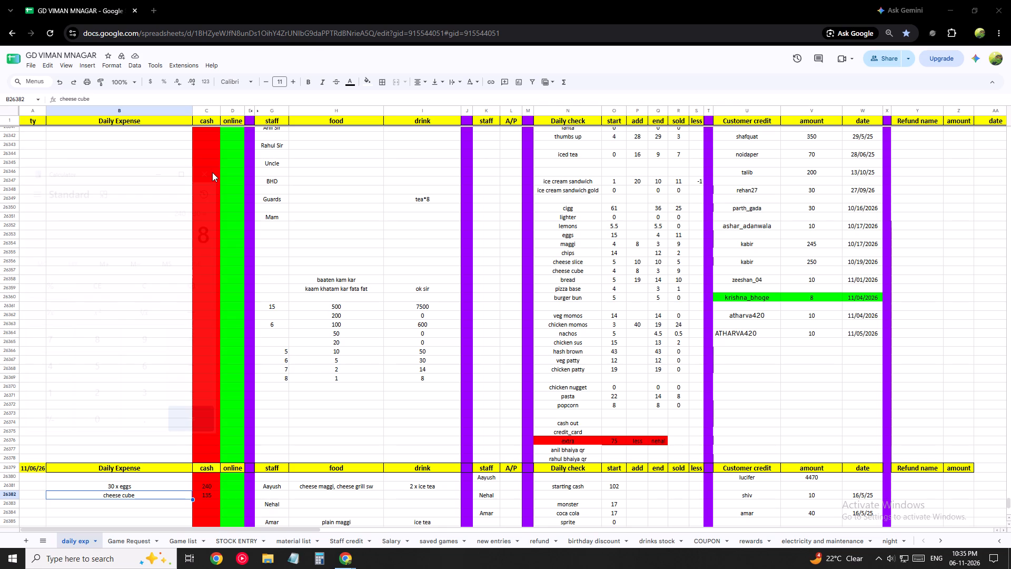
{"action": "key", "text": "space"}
In the 11/06/26 daily check, enter end counts of 14 for monster, 14 for coca cola, 0 for sprite and 25 for water in fridge.
{"action": "scroll", "coordinate": [493, 335], "scroll_direction": "down", "scroll_amount": 4}
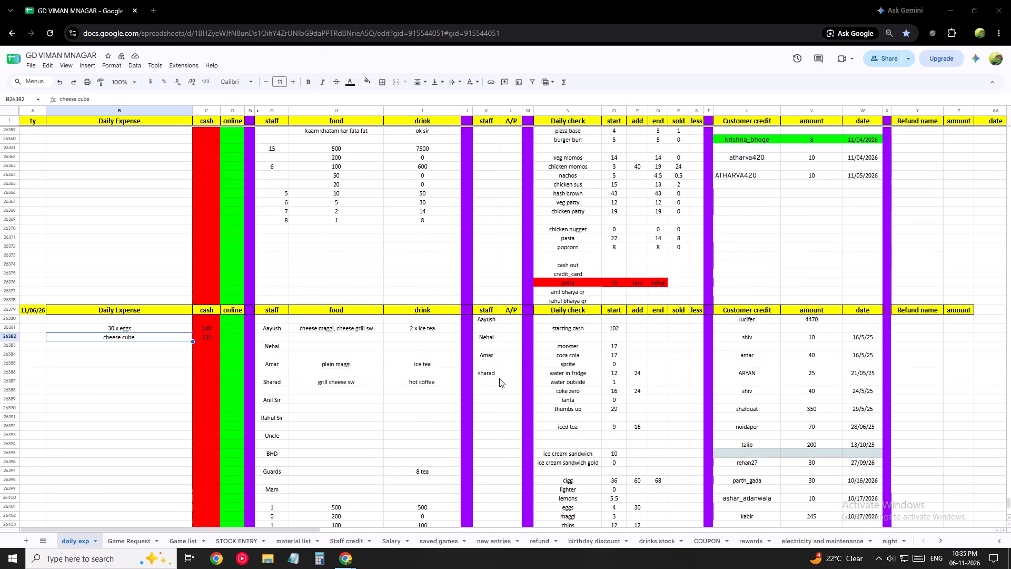
{"action": "scroll", "coordinate": [499, 378], "scroll_direction": "down", "scroll_amount": 2}
{"action": "left_click", "coordinate": [661, 183]}
{"action": "left_click", "coordinate": [659, 190]}
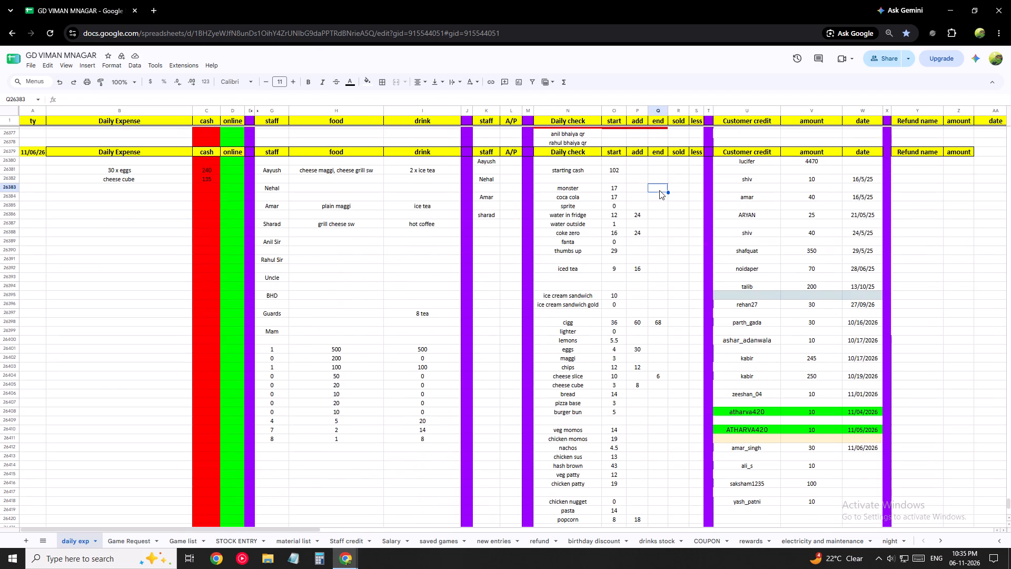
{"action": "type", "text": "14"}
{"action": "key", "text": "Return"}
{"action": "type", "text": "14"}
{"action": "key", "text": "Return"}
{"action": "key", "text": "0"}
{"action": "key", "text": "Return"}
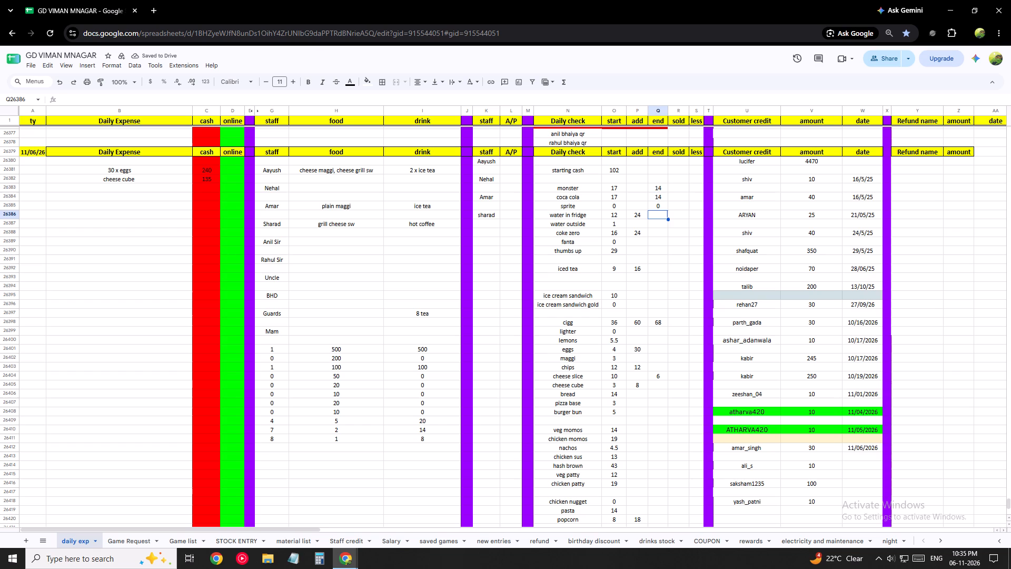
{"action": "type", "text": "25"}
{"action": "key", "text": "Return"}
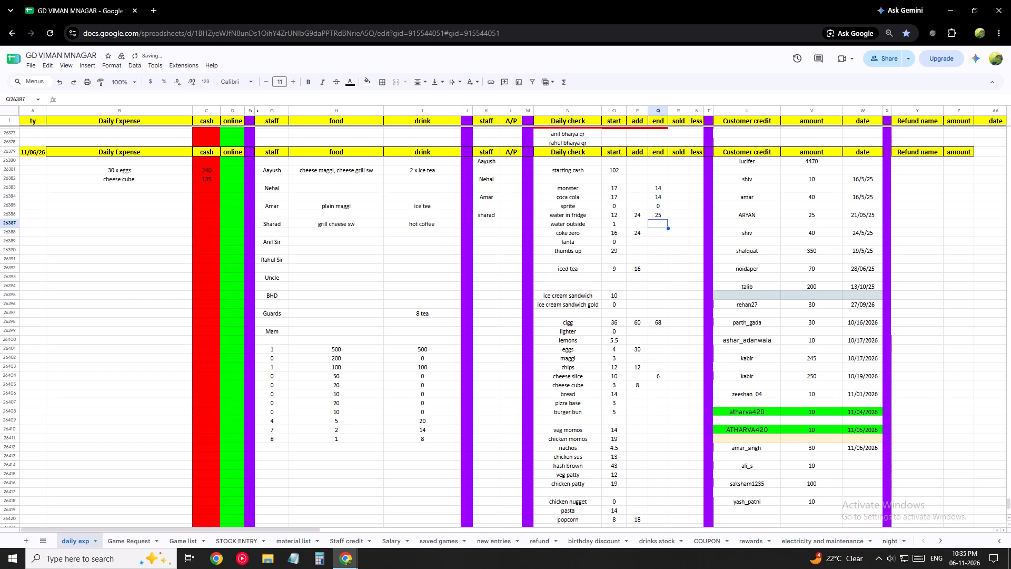
For water outside in the 11/06/26 daily check, enter 24 as added stock and 18 as the end count.
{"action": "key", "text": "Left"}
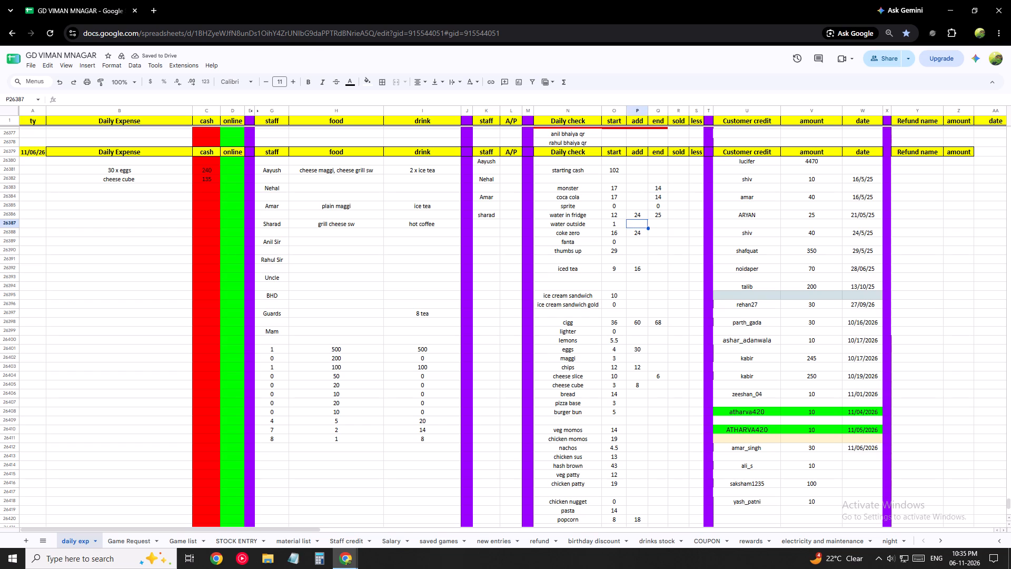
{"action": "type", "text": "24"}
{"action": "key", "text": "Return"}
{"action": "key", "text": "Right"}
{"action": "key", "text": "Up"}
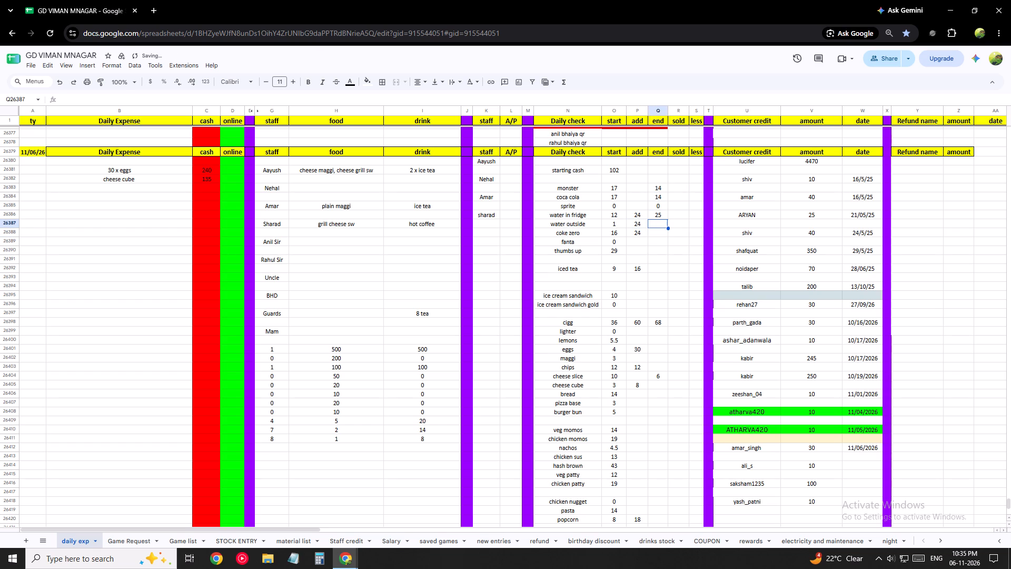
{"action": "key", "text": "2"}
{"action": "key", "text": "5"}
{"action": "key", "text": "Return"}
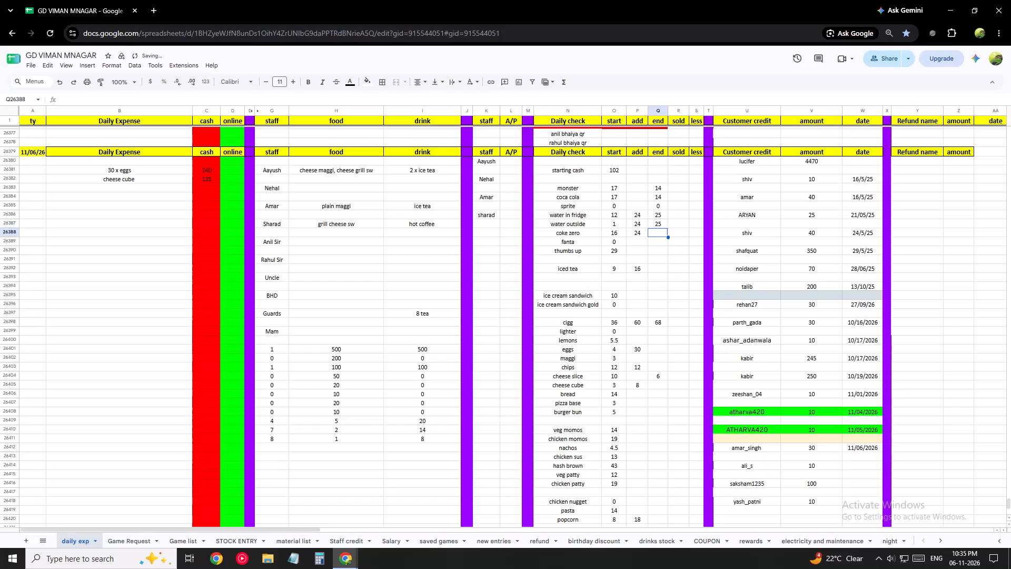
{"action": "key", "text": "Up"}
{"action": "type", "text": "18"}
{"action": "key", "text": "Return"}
Enter the end counts for the remaining drinks: coke zero 25, fanta 0, thumbs up 26 and iced tea 12.
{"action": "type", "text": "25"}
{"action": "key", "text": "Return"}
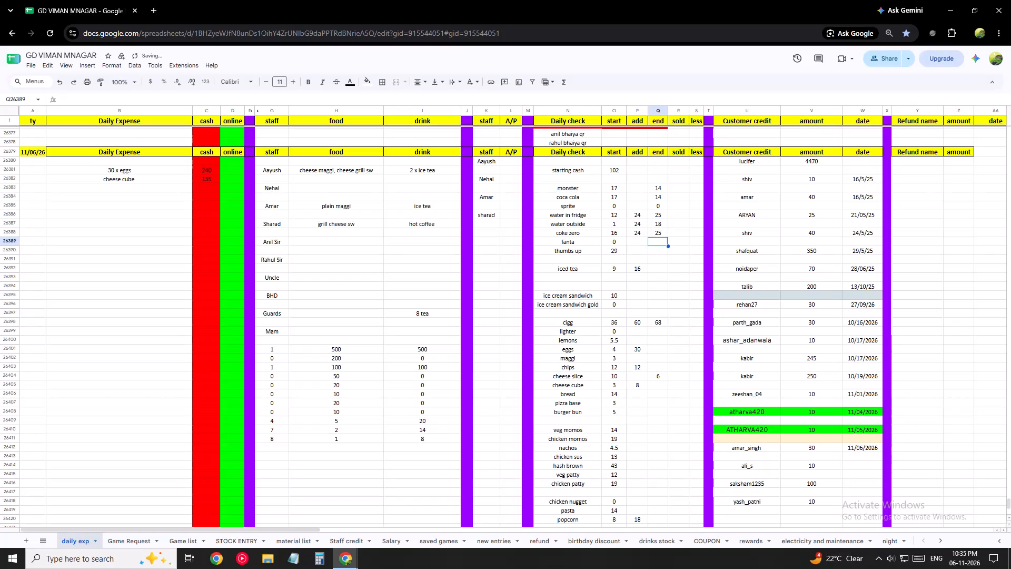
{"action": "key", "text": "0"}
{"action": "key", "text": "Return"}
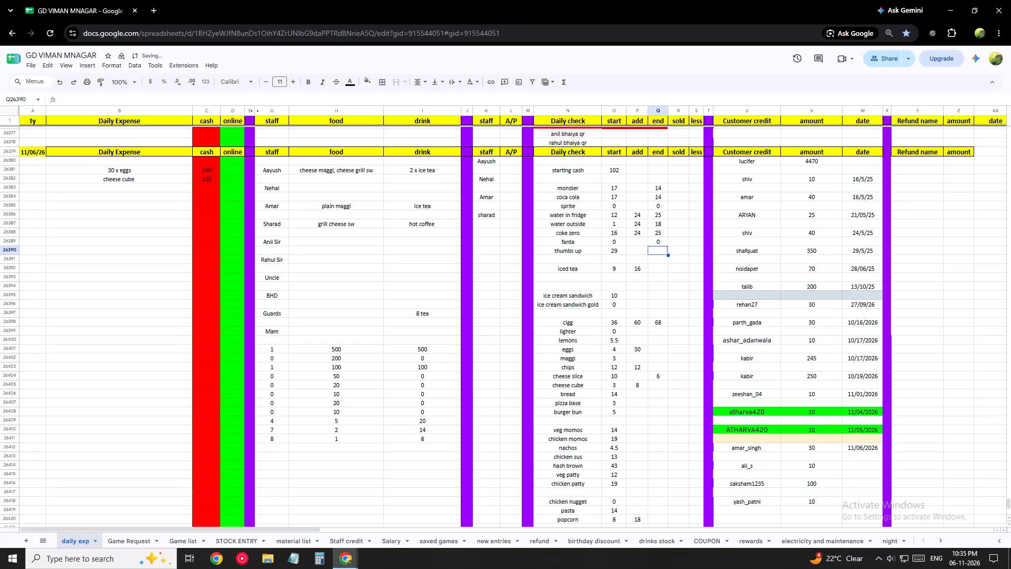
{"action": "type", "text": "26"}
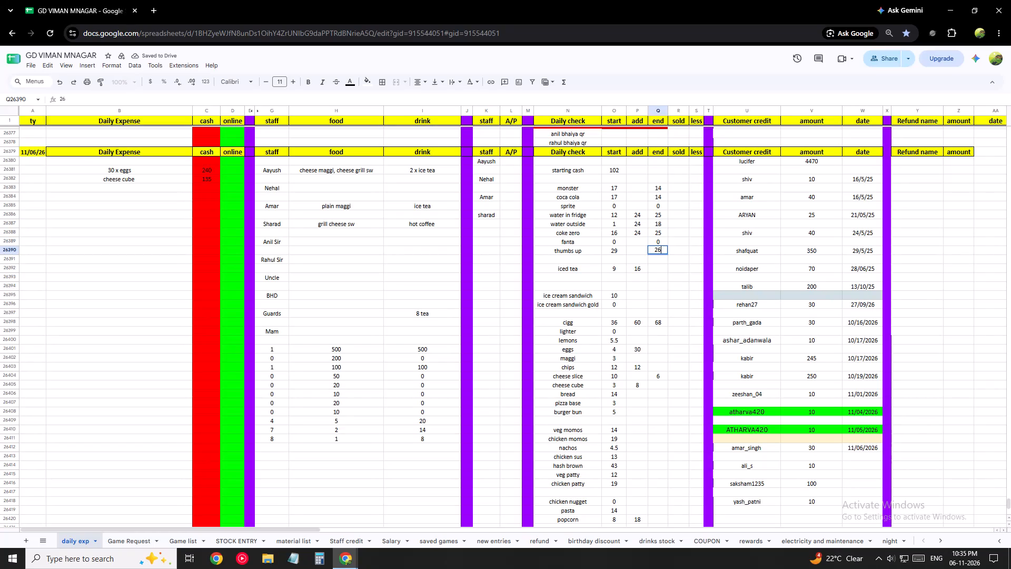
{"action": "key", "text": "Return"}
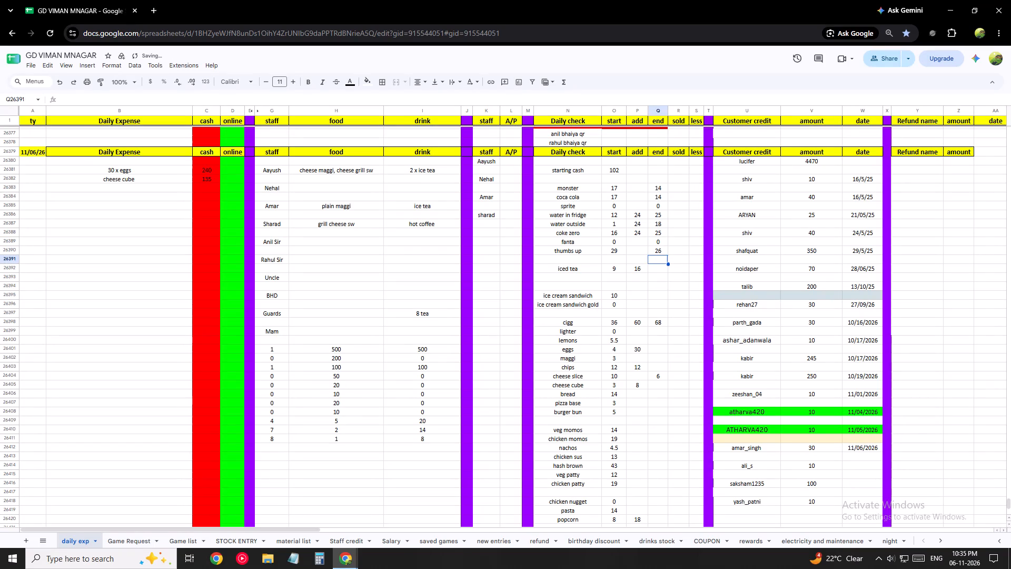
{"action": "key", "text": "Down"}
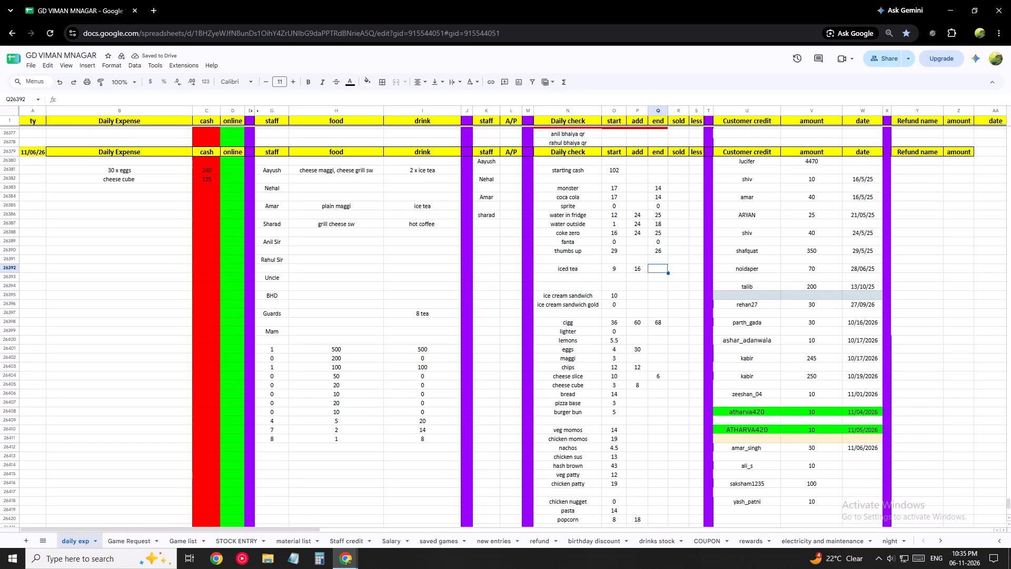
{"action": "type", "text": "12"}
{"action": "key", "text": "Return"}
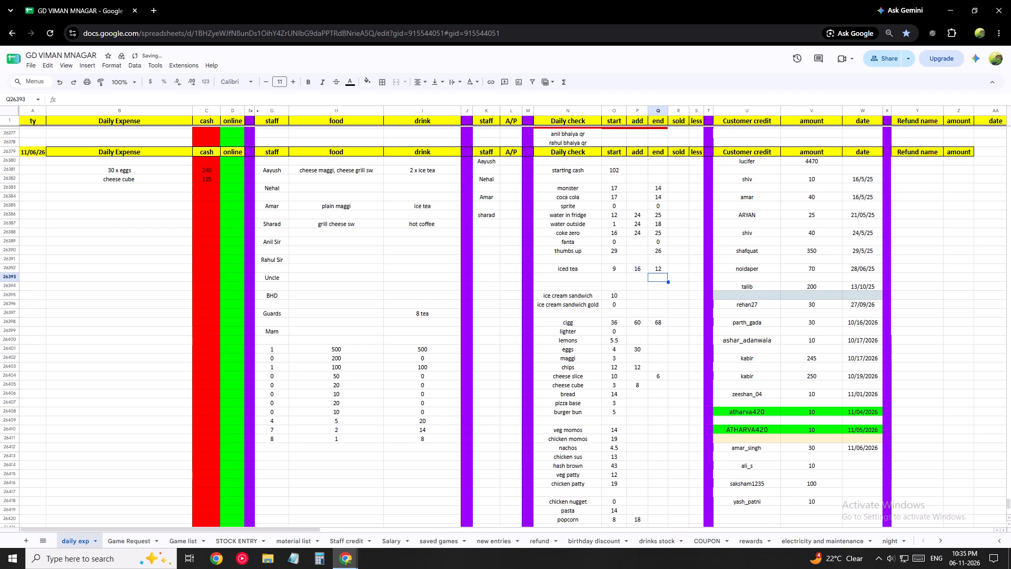
Review the staff food and drink entries in the 11/06/26 block against the iced tea count.
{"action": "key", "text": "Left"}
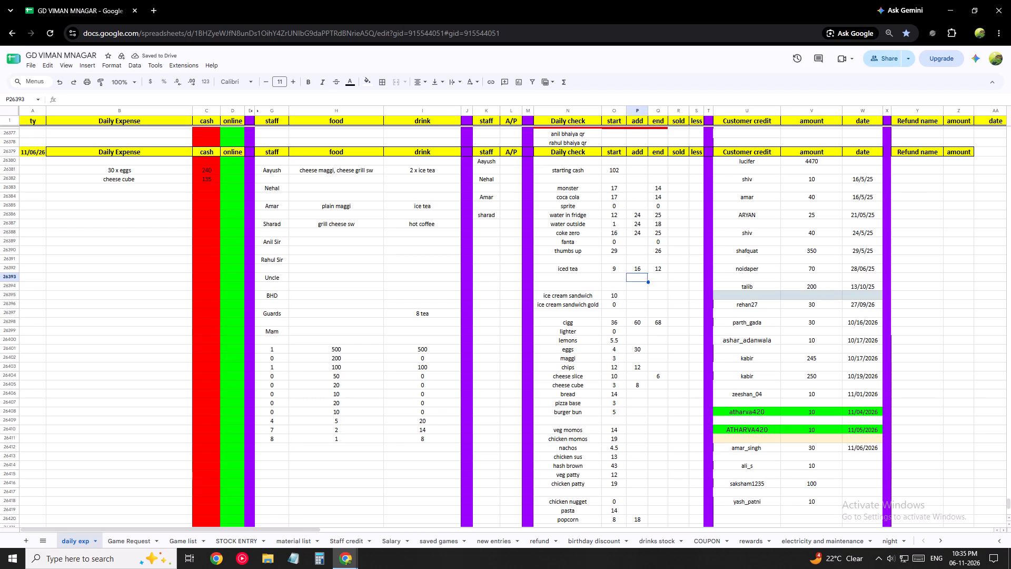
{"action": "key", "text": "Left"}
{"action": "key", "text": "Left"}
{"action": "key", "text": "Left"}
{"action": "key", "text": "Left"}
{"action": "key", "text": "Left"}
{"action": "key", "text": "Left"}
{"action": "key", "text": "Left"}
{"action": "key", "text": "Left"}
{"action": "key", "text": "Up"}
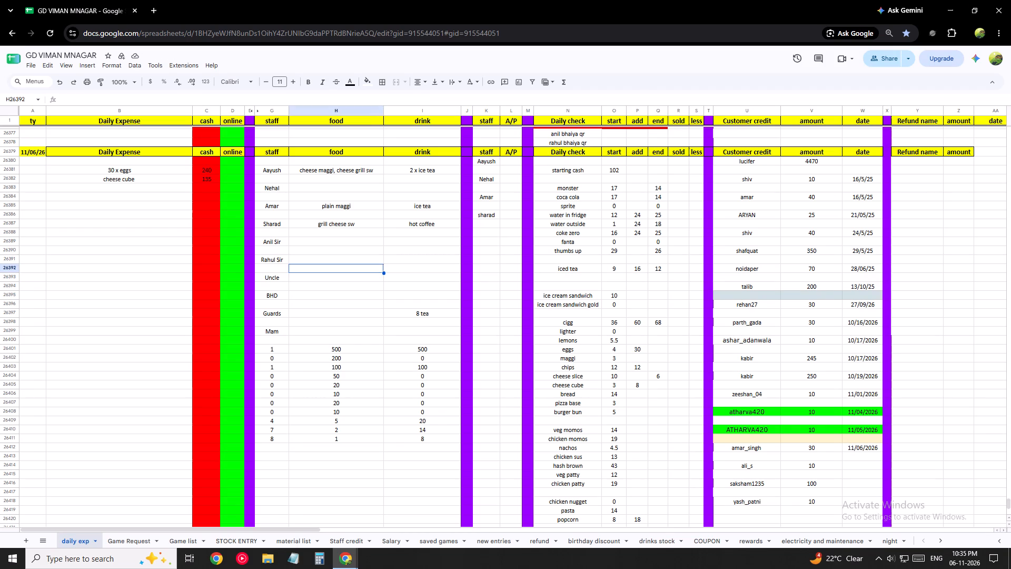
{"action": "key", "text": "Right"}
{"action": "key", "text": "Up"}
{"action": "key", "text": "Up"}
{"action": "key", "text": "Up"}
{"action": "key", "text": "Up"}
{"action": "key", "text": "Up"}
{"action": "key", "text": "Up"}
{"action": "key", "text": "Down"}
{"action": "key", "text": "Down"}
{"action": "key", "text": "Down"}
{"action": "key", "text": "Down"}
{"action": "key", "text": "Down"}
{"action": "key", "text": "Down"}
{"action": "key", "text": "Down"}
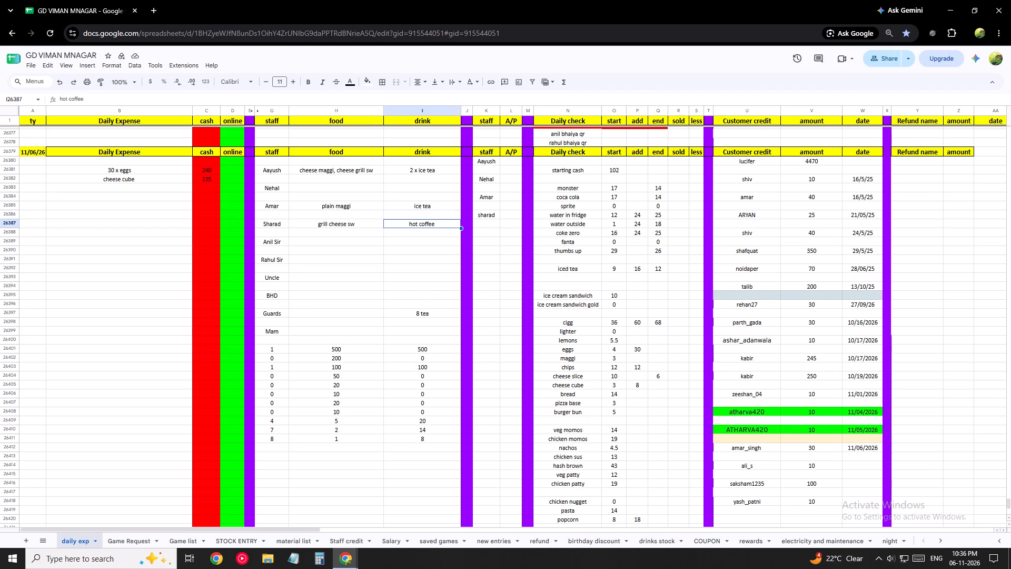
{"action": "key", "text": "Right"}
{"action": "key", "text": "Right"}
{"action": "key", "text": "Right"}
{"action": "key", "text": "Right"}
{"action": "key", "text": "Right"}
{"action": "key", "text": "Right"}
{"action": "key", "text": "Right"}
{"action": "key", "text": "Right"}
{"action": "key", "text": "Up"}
Enter end counts of 7 for ice cream sandwich and 0 for ice cream sandwich gold.
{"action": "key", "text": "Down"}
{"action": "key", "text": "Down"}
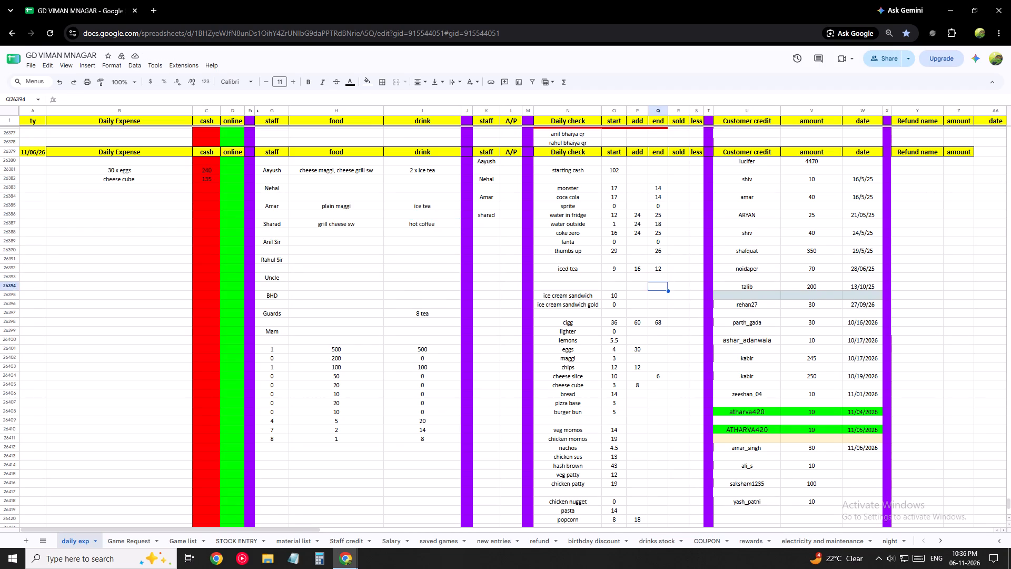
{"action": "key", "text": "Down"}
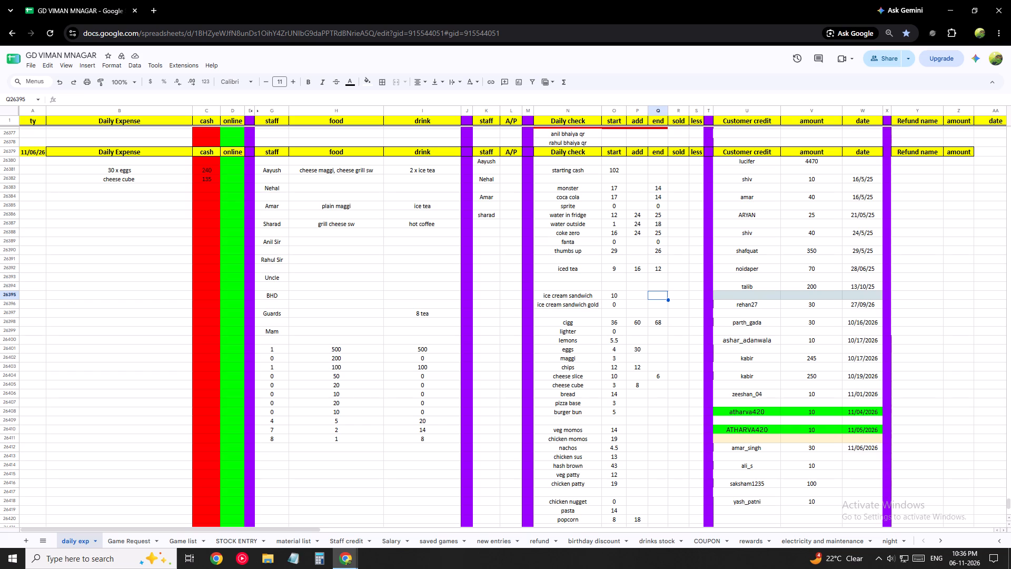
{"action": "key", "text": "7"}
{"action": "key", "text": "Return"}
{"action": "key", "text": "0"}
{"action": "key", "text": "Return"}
Enter the end counts for lighter as 0, lemons as 5.5 and eggs as 26.
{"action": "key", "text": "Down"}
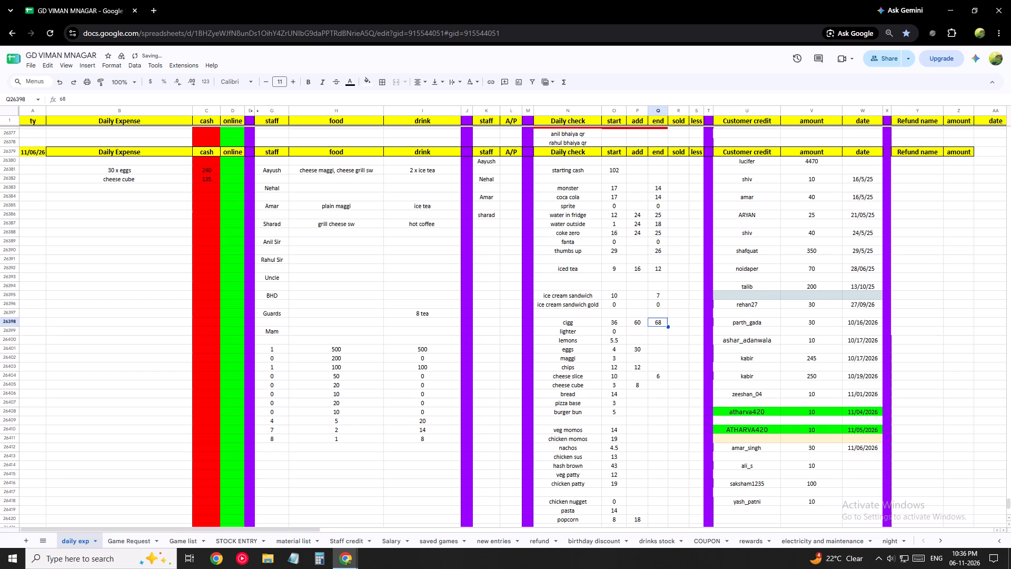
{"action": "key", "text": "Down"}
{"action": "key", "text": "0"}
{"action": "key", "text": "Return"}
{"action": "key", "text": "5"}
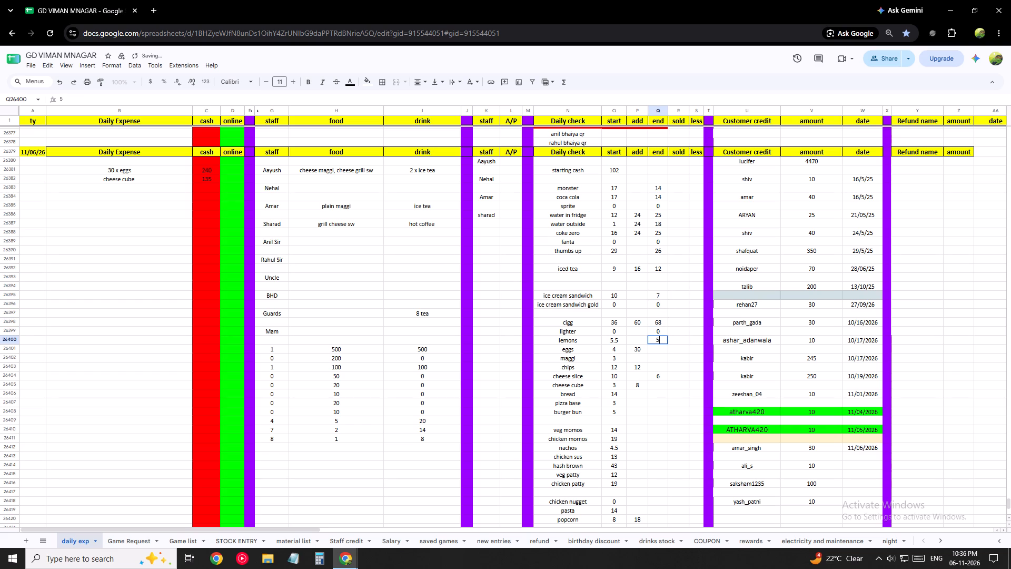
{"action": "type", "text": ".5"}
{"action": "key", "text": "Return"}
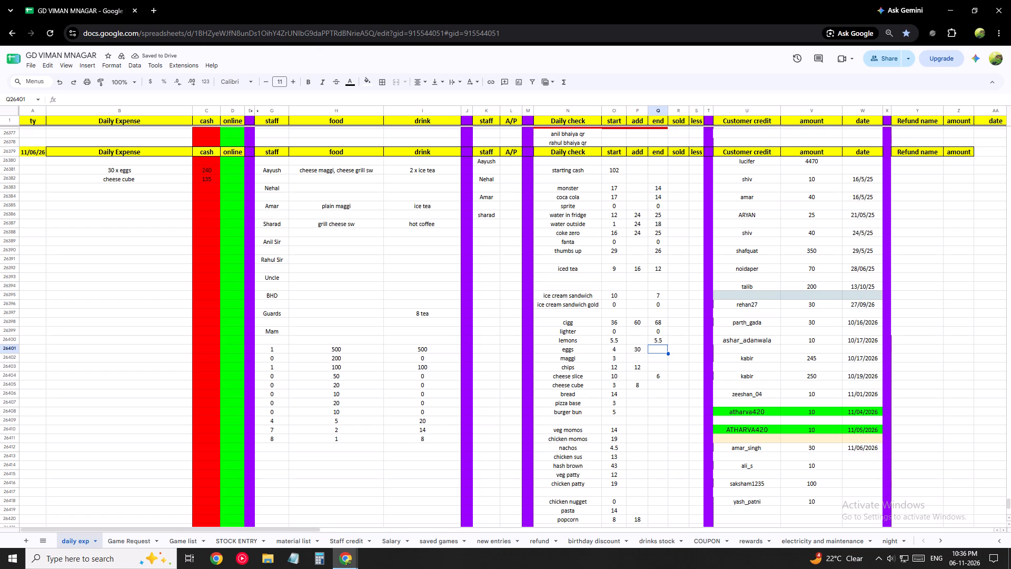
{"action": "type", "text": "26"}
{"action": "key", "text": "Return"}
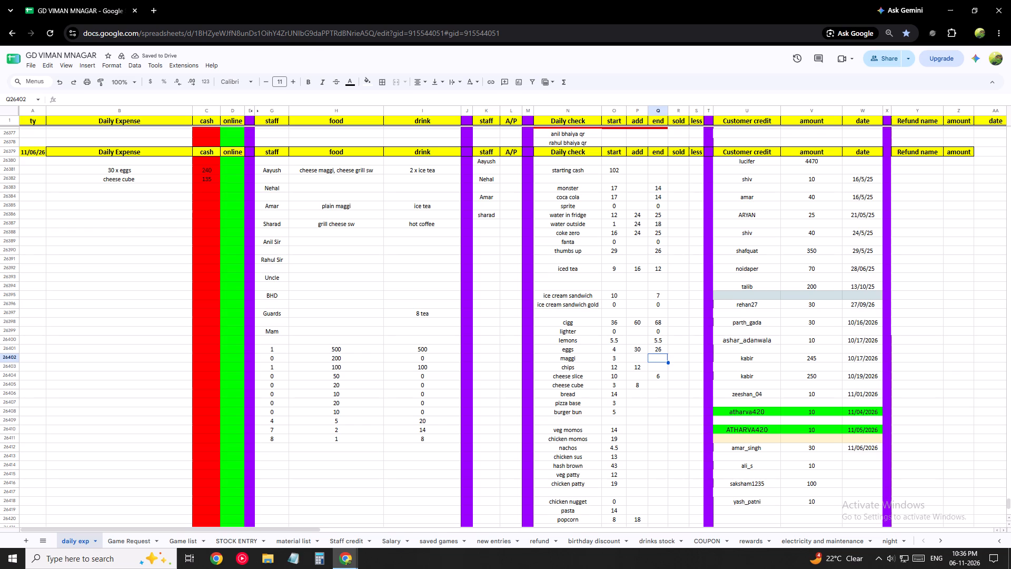
For maggi in the 11/06/26 daily check, enter an end count of 6 and 8 as added stock.
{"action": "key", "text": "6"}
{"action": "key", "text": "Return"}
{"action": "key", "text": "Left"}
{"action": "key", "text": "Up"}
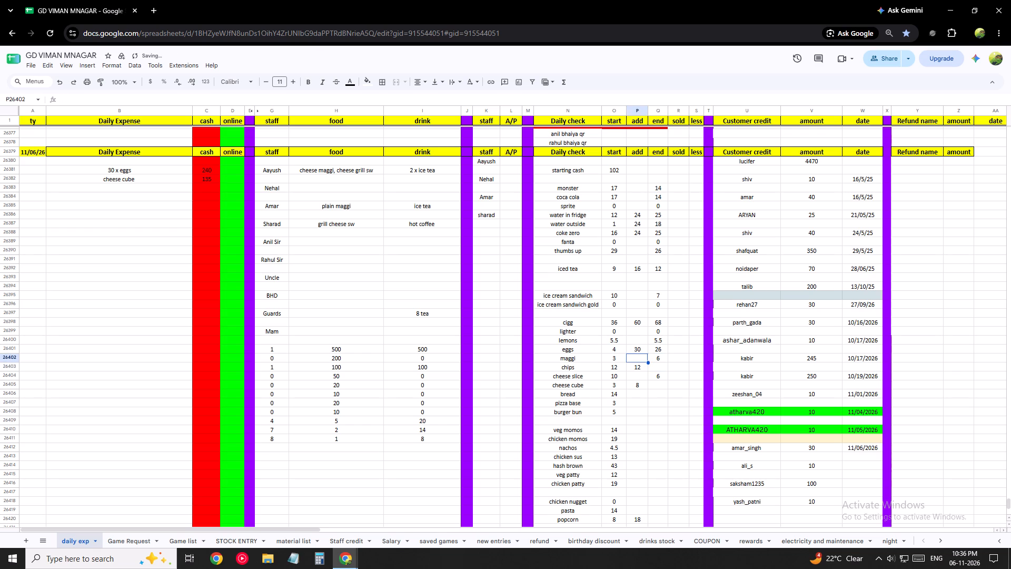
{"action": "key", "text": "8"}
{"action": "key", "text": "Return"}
Enter end counts of 22 for chips and 3 for cheese cube in the 11/06/26 daily check.
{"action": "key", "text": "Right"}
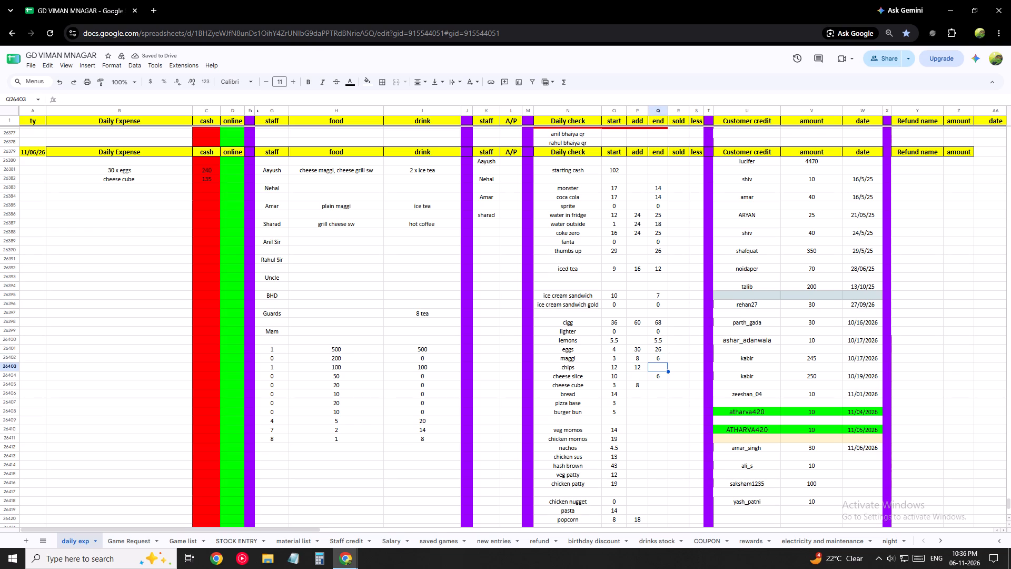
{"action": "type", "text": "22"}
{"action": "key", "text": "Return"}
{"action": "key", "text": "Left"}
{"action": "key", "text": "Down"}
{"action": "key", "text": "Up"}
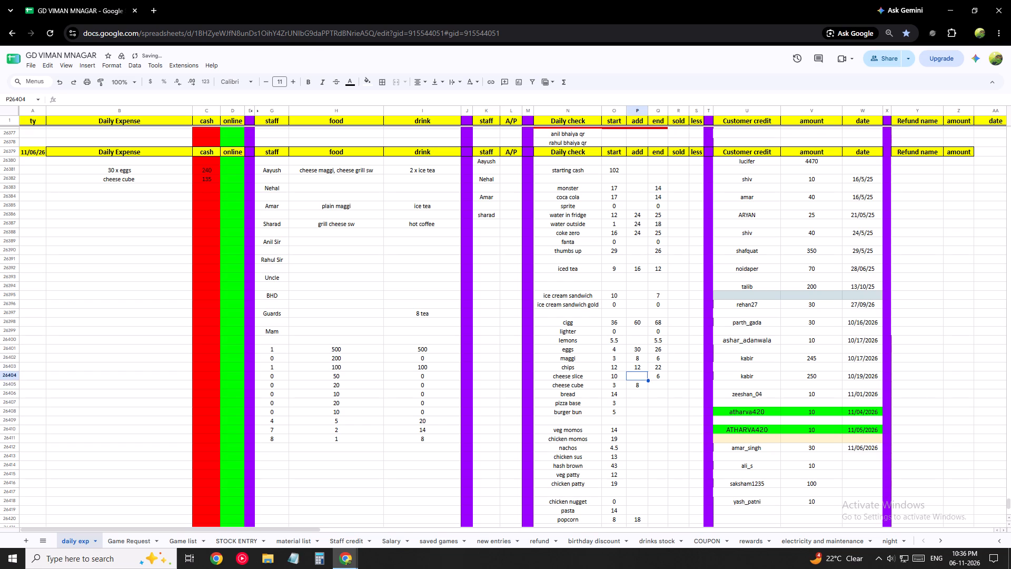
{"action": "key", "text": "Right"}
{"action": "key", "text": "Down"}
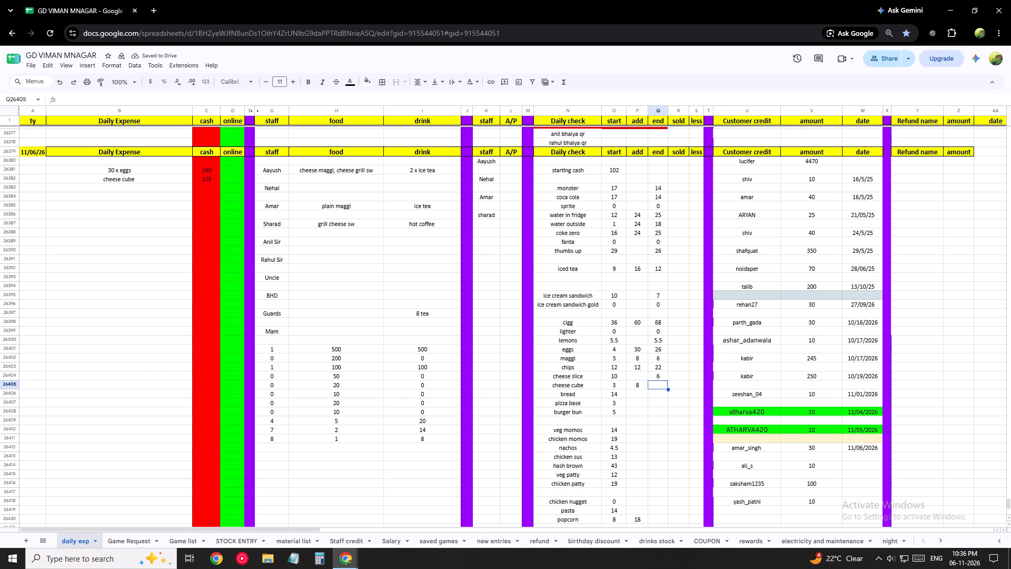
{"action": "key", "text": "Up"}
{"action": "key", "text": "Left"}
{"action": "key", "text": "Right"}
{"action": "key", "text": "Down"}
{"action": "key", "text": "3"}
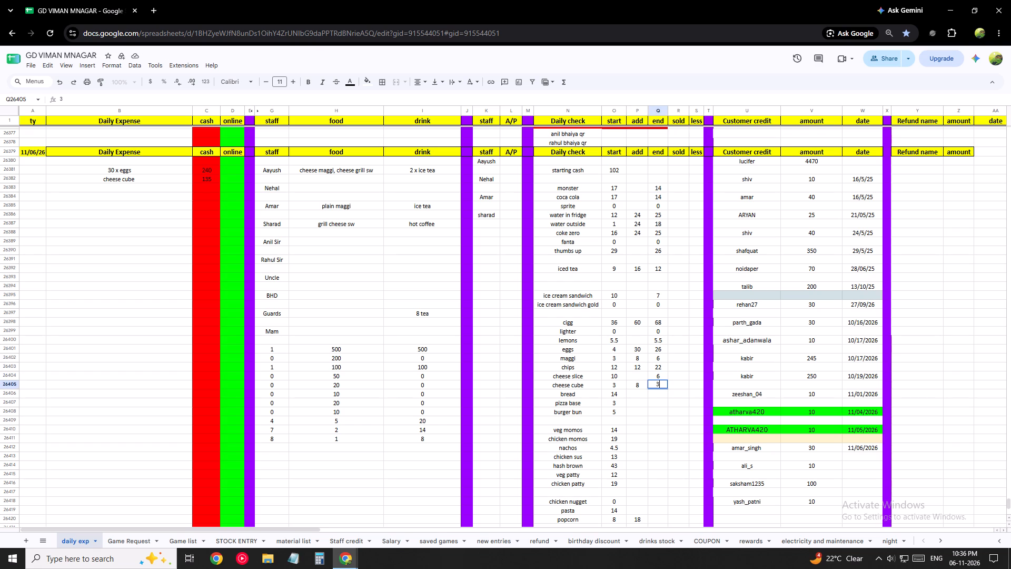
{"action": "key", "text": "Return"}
Enter the end counts for bread as 8, pizza base as 2 and burger bun as 3.
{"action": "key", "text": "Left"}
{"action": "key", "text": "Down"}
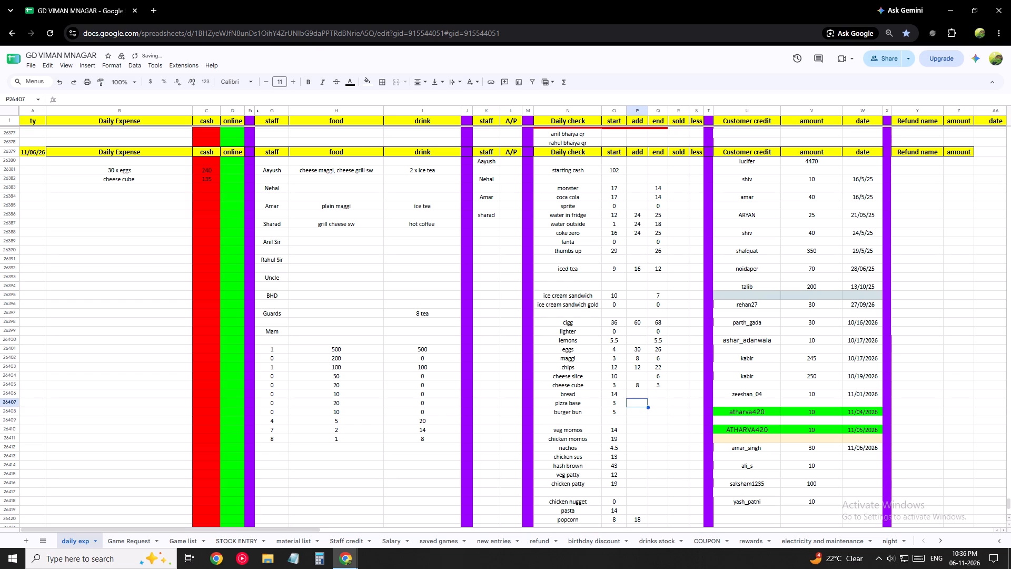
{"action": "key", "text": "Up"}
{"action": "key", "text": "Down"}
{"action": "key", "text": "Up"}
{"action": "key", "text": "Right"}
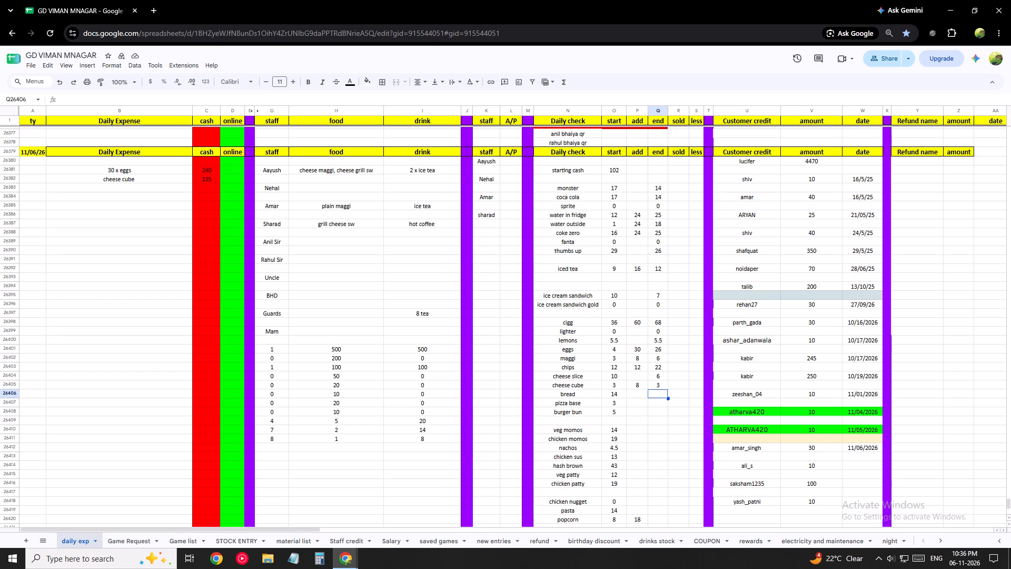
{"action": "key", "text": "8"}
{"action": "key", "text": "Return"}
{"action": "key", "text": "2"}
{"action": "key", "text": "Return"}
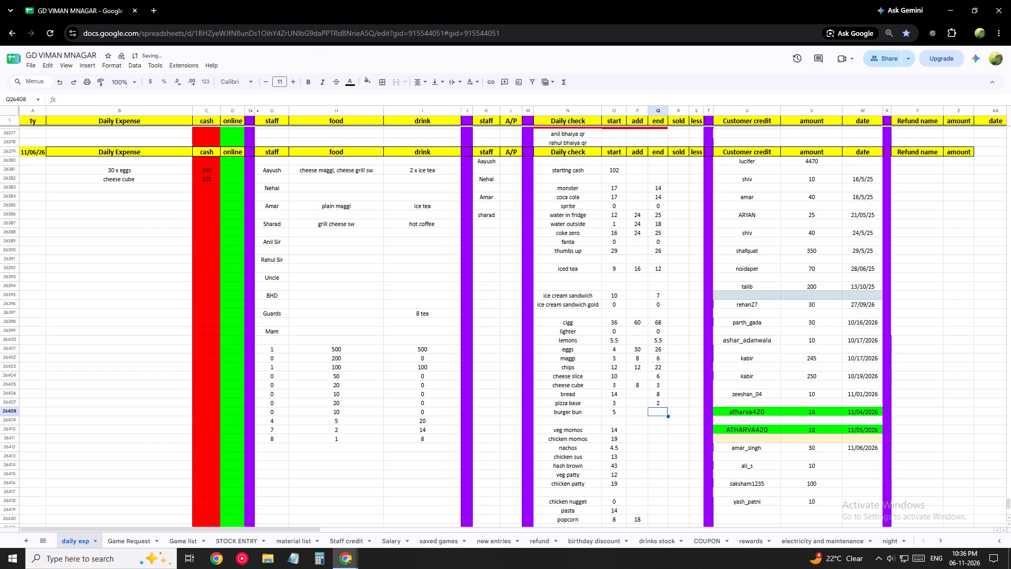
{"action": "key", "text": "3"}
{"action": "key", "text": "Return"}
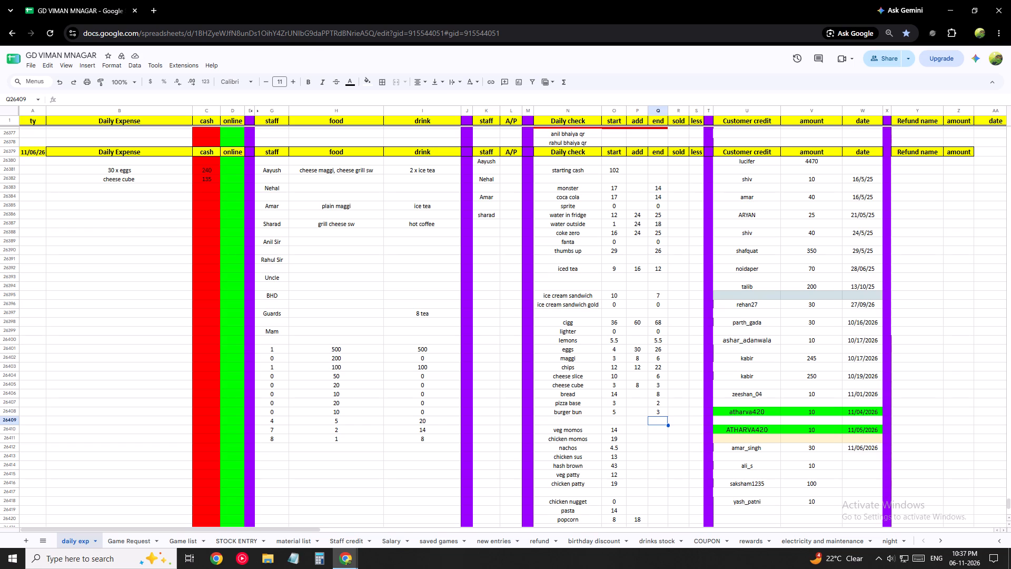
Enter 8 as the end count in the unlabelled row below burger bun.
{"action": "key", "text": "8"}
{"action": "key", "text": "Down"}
Enter the 11/06/26 end counts for veg momos as 14, chicken momos as 7 and nachos as 4.5.
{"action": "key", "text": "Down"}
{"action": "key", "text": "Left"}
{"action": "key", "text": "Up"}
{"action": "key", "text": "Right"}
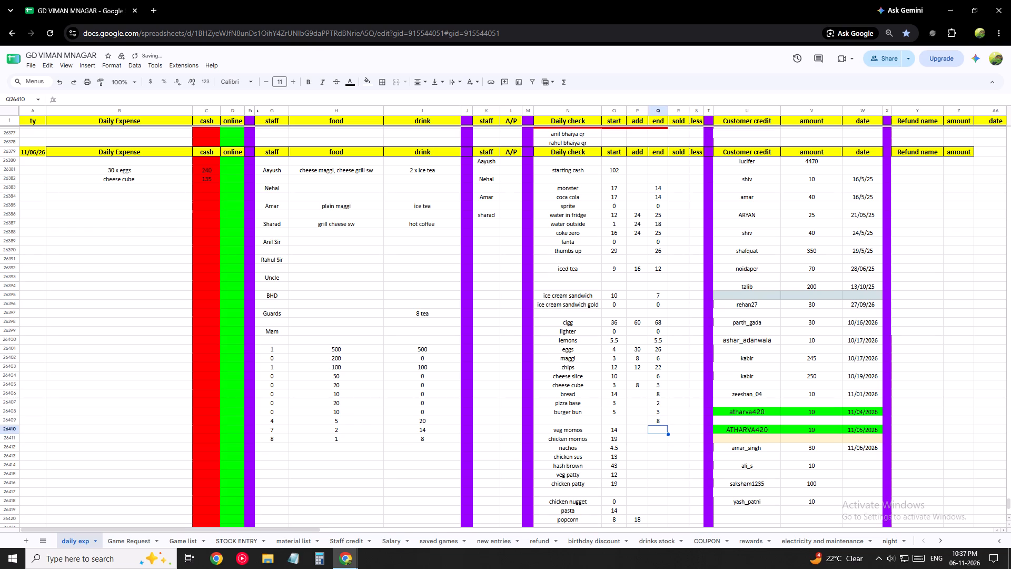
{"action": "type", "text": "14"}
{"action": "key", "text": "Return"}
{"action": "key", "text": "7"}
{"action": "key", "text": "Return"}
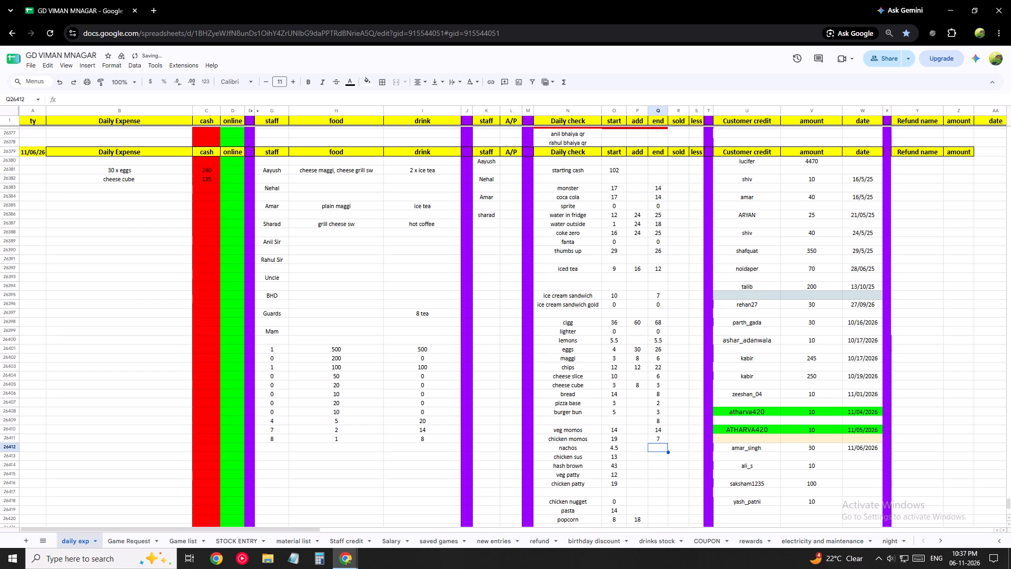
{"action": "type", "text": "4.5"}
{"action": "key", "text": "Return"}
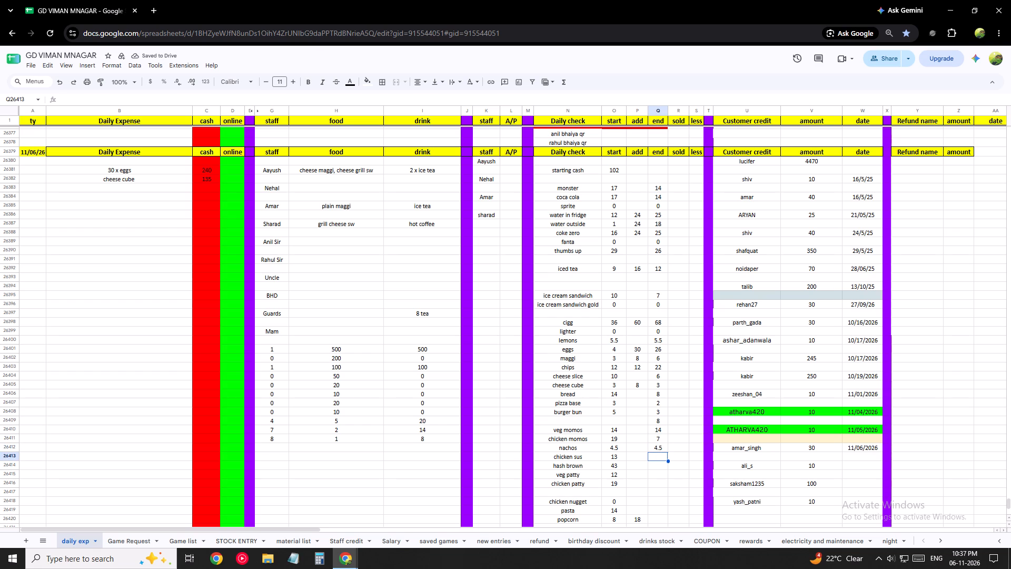
Enter the end counts for chicken sus as 6.5, hash brown as 43, veg patty as 11 and chicken patty as 18.
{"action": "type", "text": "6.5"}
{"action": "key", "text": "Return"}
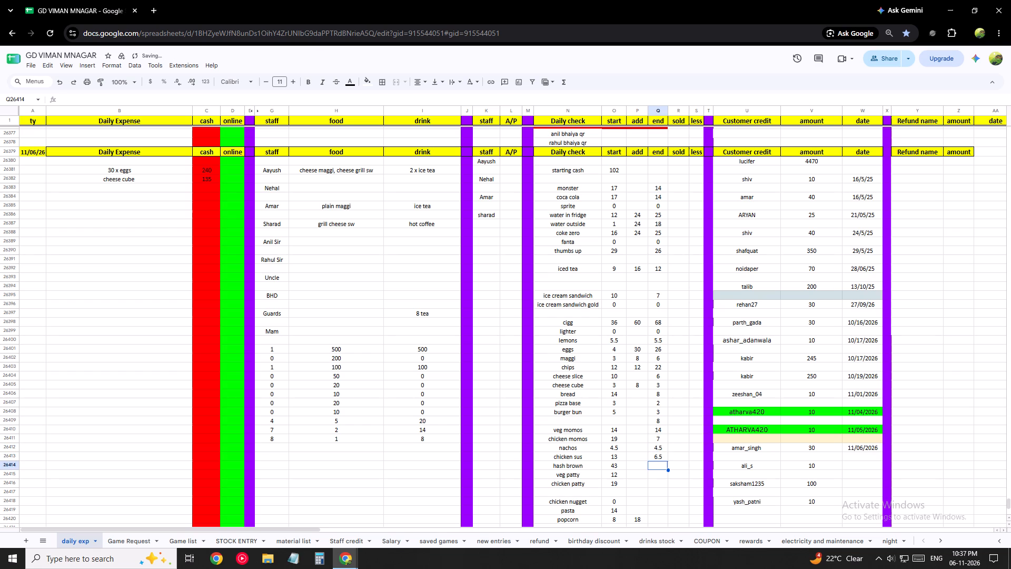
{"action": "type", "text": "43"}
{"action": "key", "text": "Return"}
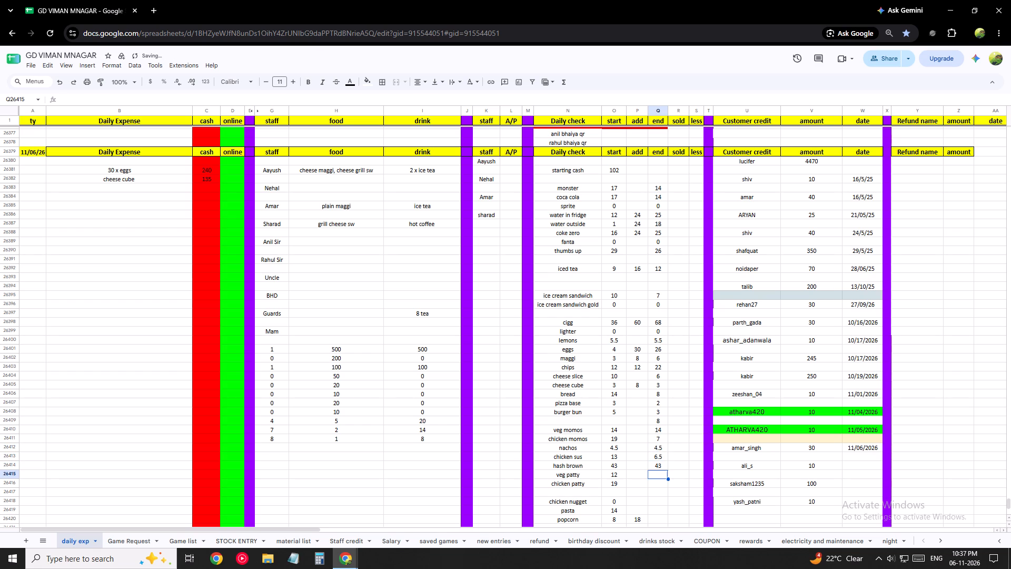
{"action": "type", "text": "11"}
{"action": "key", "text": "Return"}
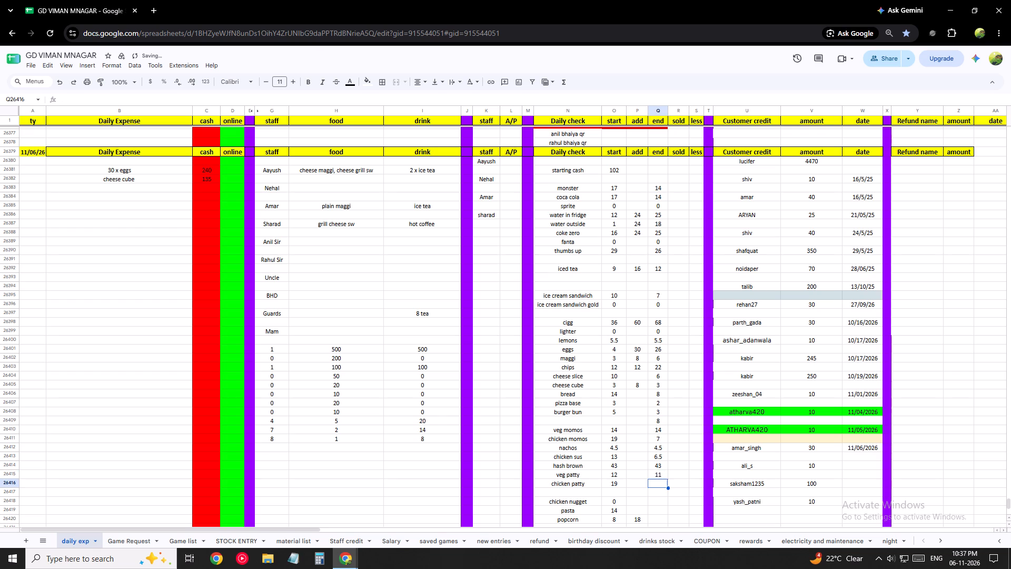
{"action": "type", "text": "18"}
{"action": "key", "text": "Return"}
Enter the end counts for chicken nugget as 0 and pasta as 14.
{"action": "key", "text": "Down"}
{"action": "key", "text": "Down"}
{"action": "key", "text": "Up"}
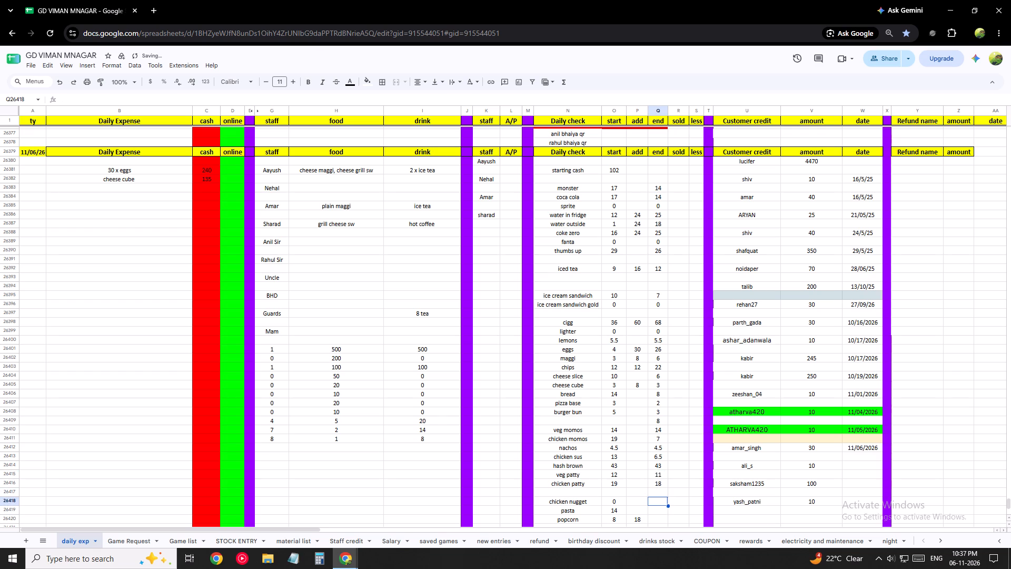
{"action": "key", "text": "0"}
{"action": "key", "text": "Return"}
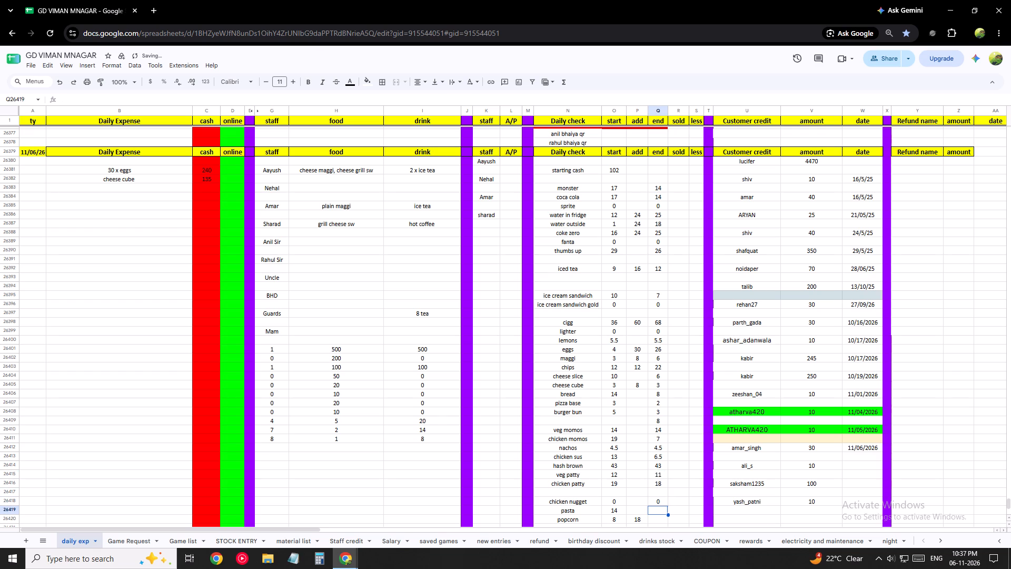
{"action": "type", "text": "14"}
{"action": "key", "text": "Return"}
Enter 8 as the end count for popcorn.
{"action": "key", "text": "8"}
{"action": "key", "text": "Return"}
Set the popcorn end count in the 11/06/26 daily check to 26.
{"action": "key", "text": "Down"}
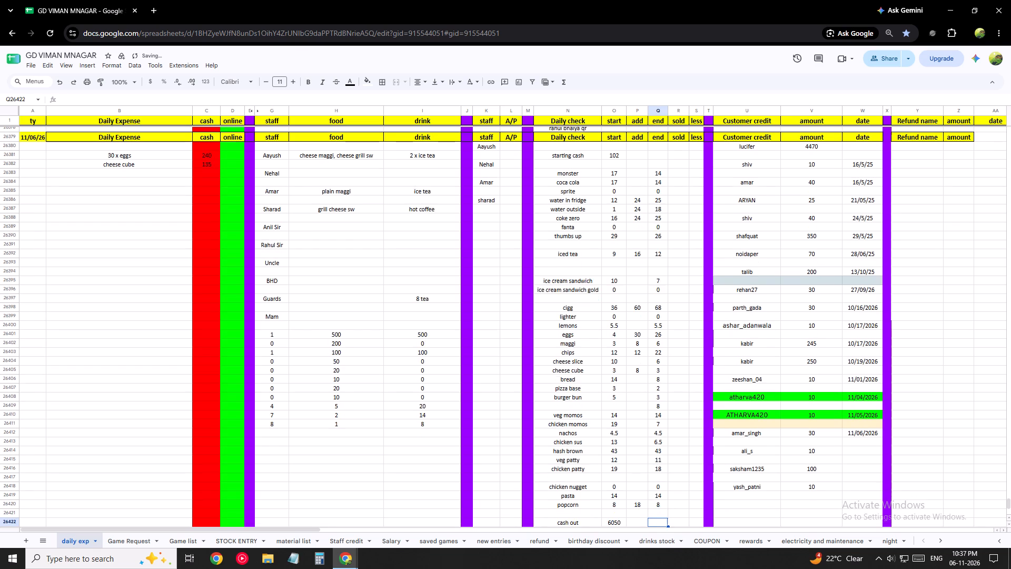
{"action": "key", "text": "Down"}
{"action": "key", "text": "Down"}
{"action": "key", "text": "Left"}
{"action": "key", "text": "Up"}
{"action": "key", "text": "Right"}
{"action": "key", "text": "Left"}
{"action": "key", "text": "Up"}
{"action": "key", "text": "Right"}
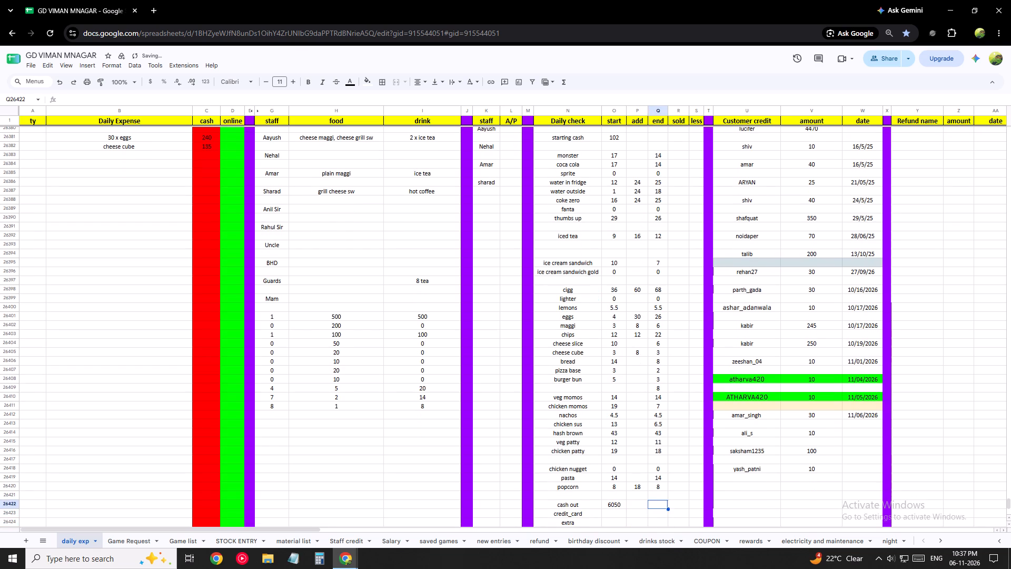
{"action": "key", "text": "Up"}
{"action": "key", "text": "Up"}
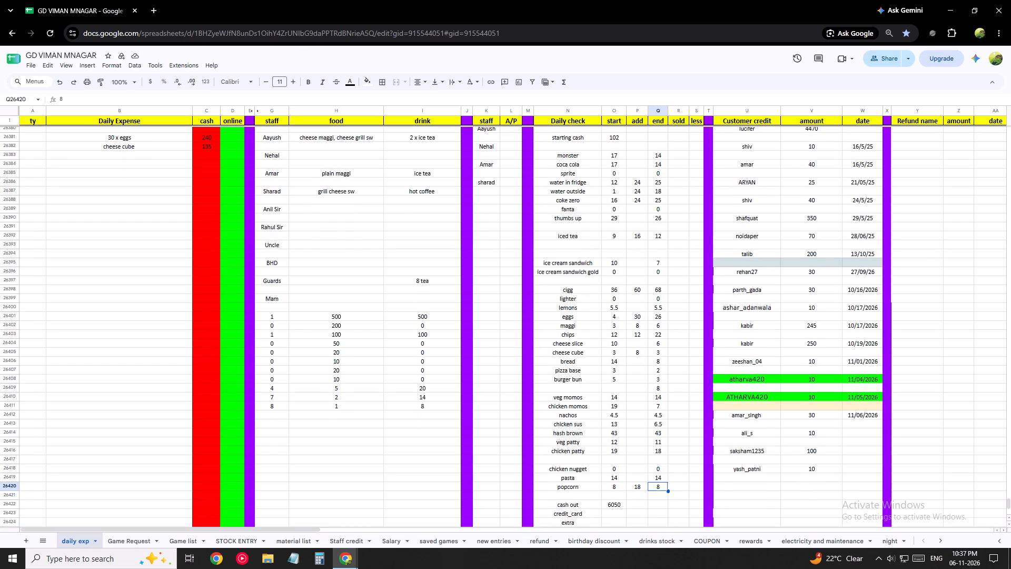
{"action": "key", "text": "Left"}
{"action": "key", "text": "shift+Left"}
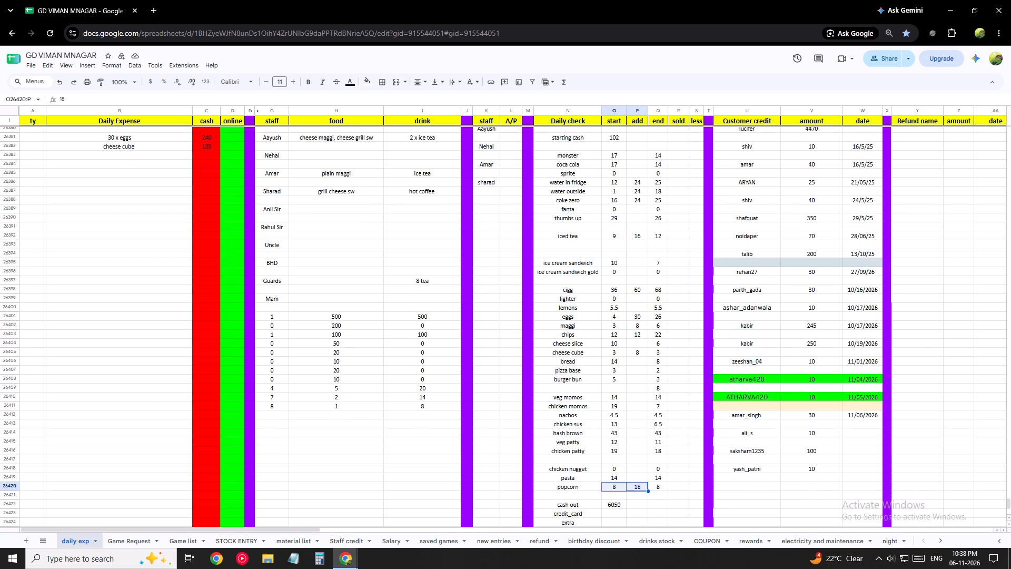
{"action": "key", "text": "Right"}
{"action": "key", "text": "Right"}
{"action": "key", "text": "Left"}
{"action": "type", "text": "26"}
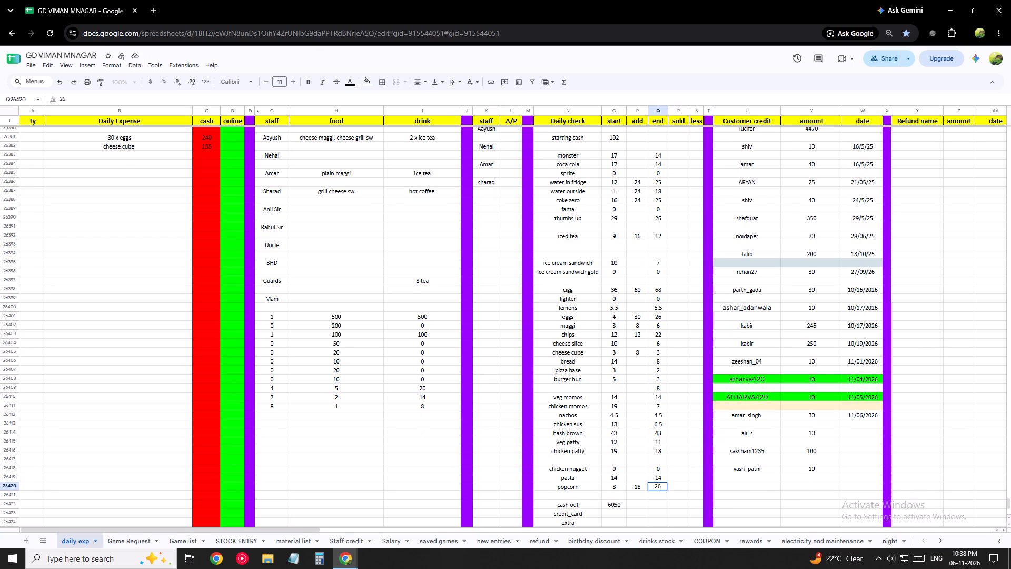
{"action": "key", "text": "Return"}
In the 11/06/26 sold column, enter a formula for monster that computes start plus add minus end.
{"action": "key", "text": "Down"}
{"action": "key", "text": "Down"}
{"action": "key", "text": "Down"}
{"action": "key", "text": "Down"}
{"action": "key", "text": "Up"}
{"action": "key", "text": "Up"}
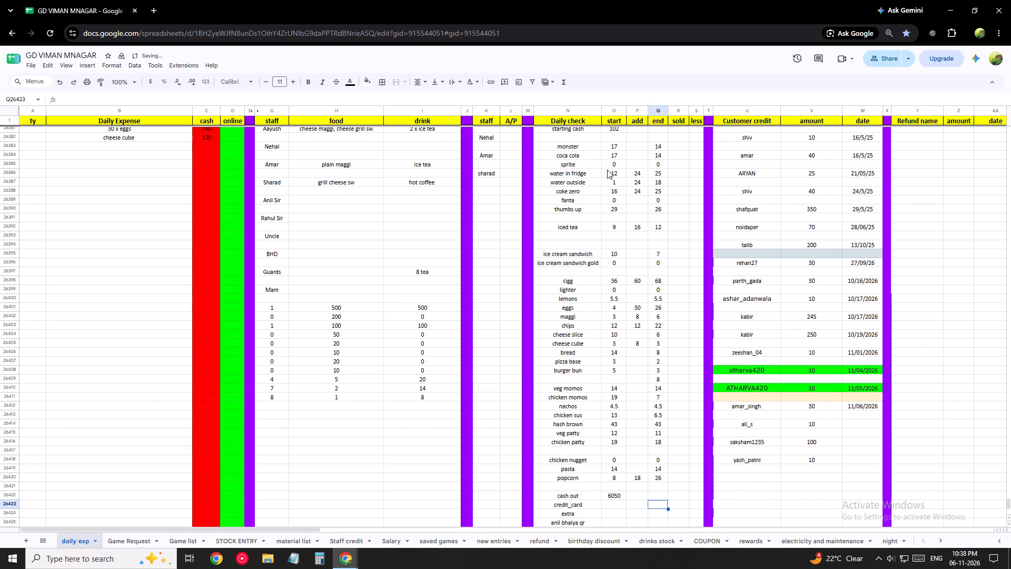
{"action": "scroll", "coordinate": [640, 227], "scroll_direction": "up", "scroll_amount": 3}
{"action": "left_click", "coordinate": [681, 302]}
{"action": "key", "text": "equal"}
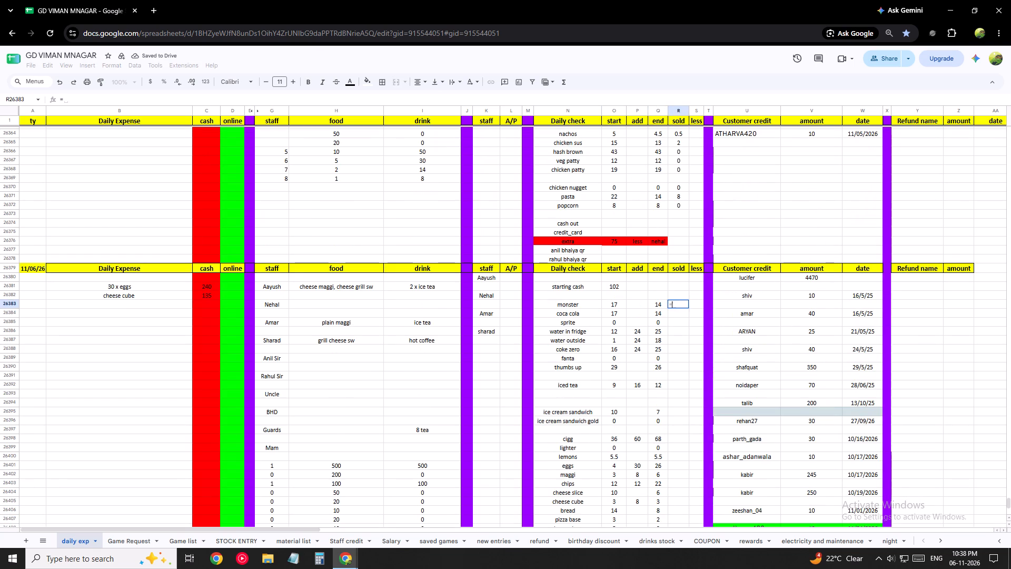
{"action": "key", "text": "Left"}
{"action": "key", "text": "Left"}
{"action": "key", "text": "Left"}
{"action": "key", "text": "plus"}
{"action": "key", "text": "Right"}
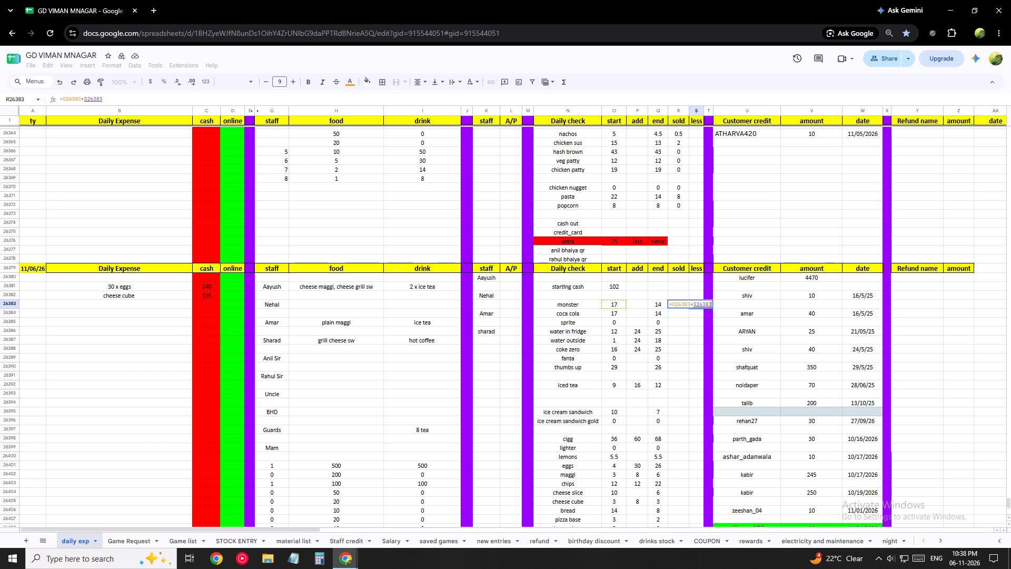
{"action": "key", "text": "Left"}
{"action": "key", "text": "Left"}
{"action": "key", "text": "Left"}
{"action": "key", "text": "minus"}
{"action": "key", "text": "Left"}
{"action": "key", "text": "Left"}
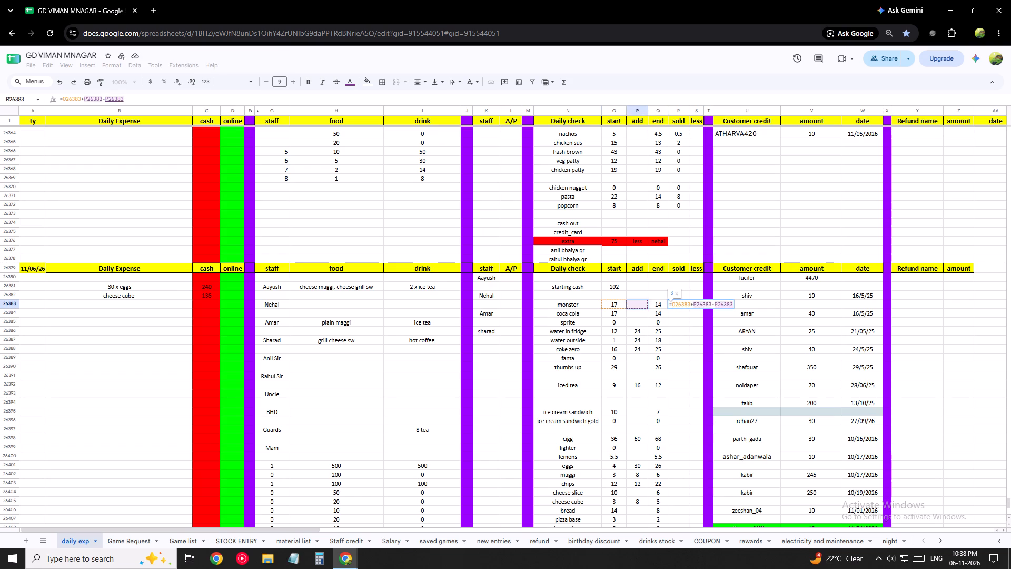
{"action": "key", "text": "Right"}
{"action": "key", "text": "Return"}
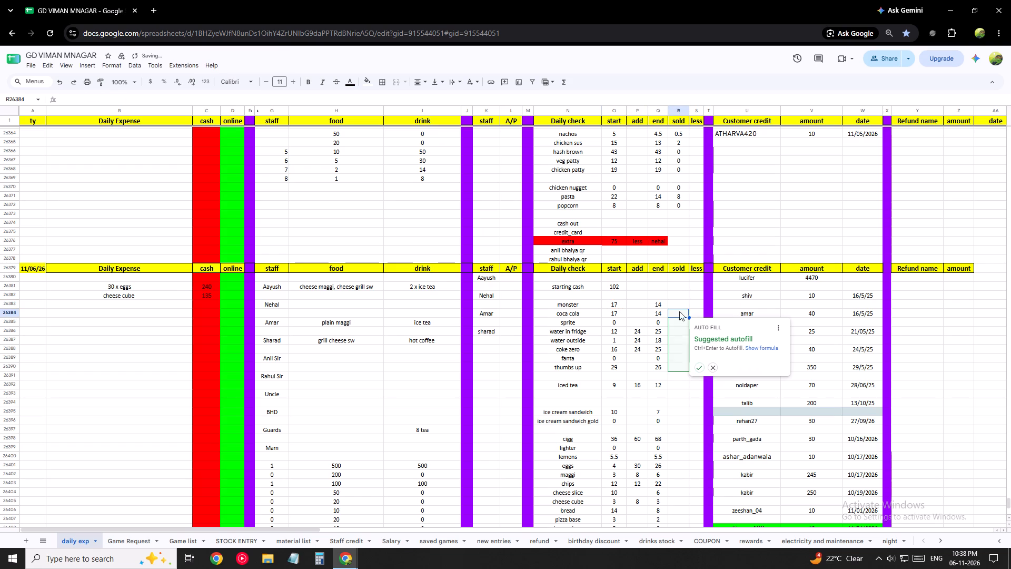
Fill the monster sold formula down through the popcorn row of the 11/06/26 daily check.
{"action": "left_click", "coordinate": [678, 305]}
{"action": "left_click_drag", "start_coordinate": [690, 308], "coordinate": [696, 486]}
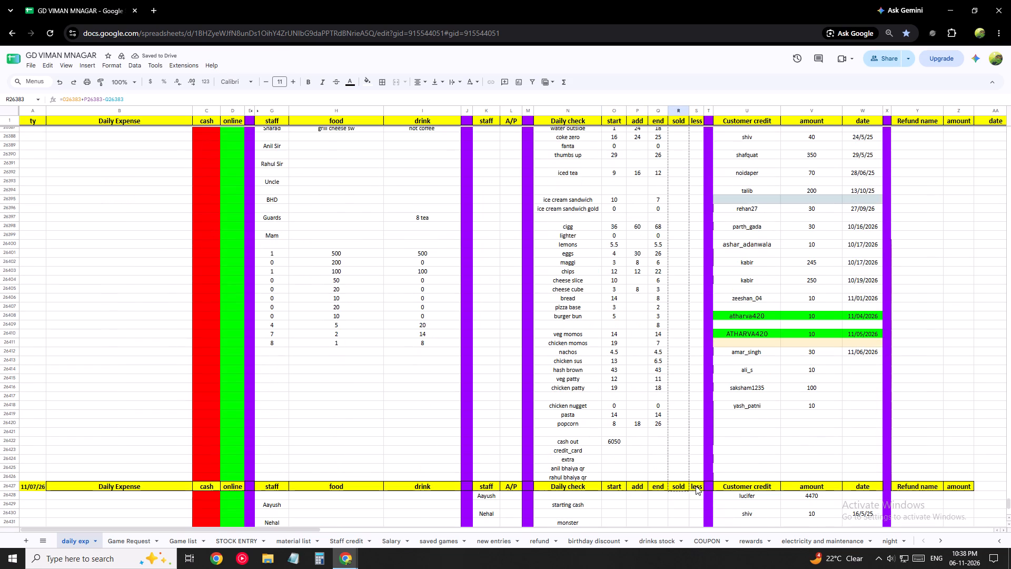
{"action": "left_click_drag", "start_coordinate": [696, 486], "coordinate": [681, 423]}
{"action": "scroll", "coordinate": [686, 442], "scroll_direction": "up", "scroll_amount": 3}
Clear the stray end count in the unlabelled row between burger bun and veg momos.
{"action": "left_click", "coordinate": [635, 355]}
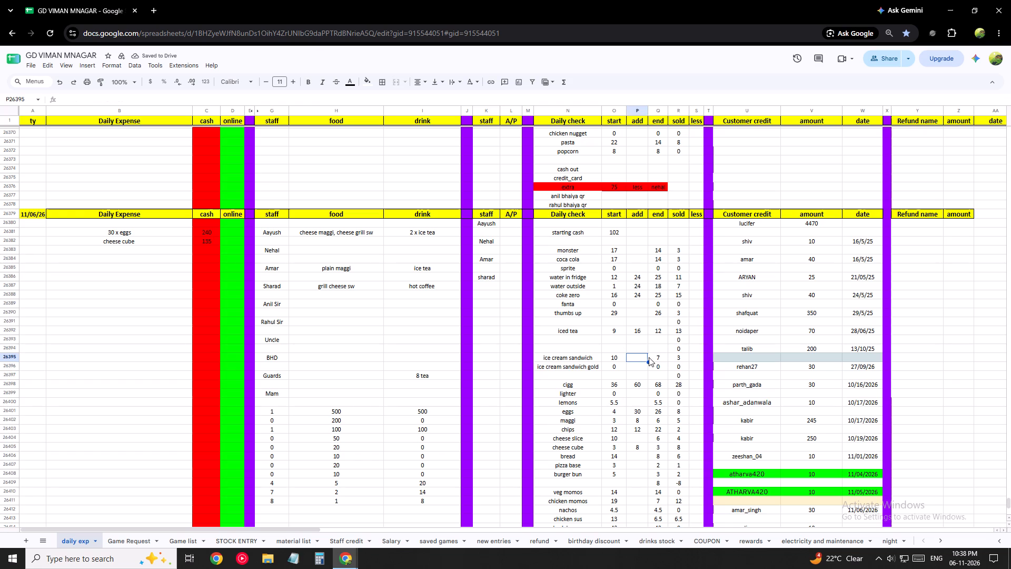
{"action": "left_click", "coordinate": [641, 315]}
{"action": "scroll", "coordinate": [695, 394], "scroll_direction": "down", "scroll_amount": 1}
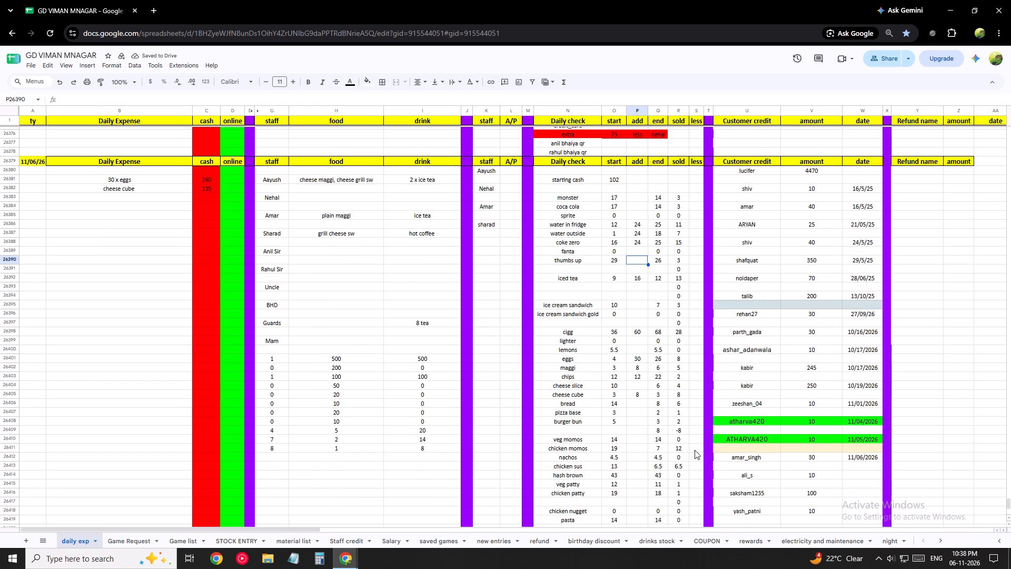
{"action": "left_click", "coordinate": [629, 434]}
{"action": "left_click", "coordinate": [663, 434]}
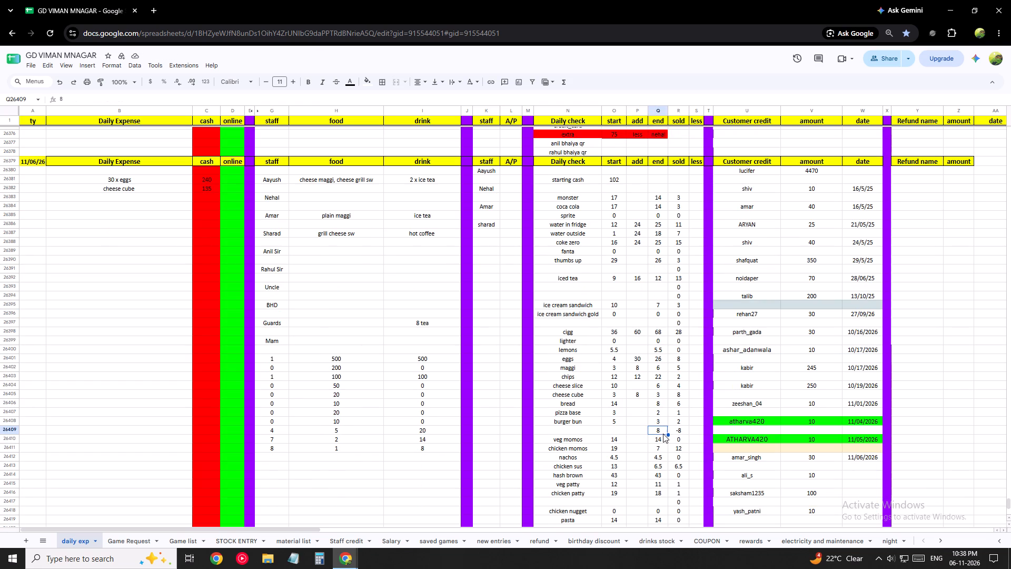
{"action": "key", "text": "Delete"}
Check the 11/06/26 end and sold counts from bread down to popcorn.
{"action": "key", "text": "Down"}
{"action": "key", "text": "Down"}
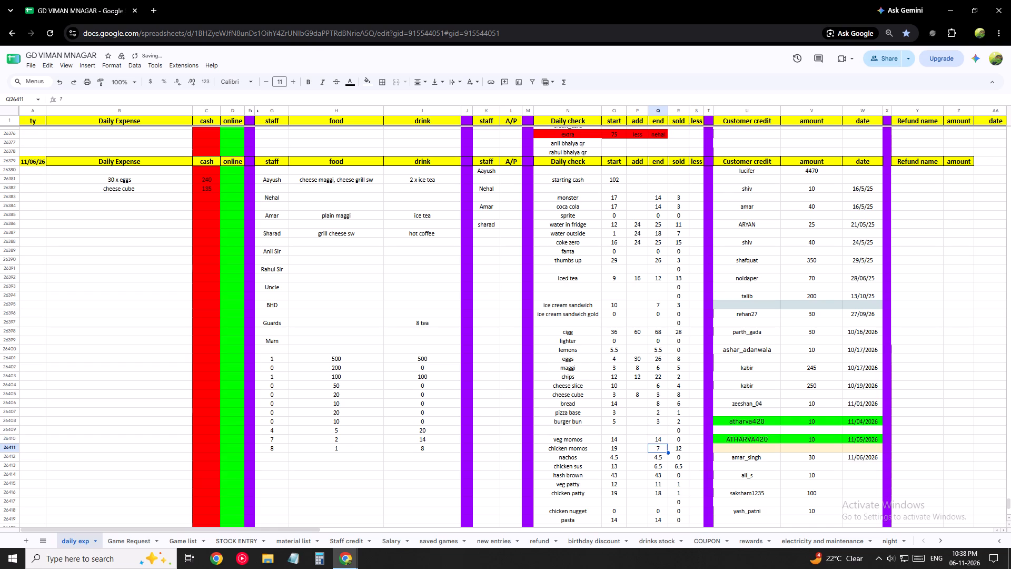
{"action": "key", "text": "Up"}
{"action": "key", "text": "Up"}
{"action": "key", "text": "Up"}
{"action": "key", "text": "Up"}
{"action": "key", "text": "Up"}
{"action": "key", "text": "Down"}
{"action": "key", "text": "Down"}
{"action": "key", "text": "Down"}
{"action": "key", "text": "Down"}
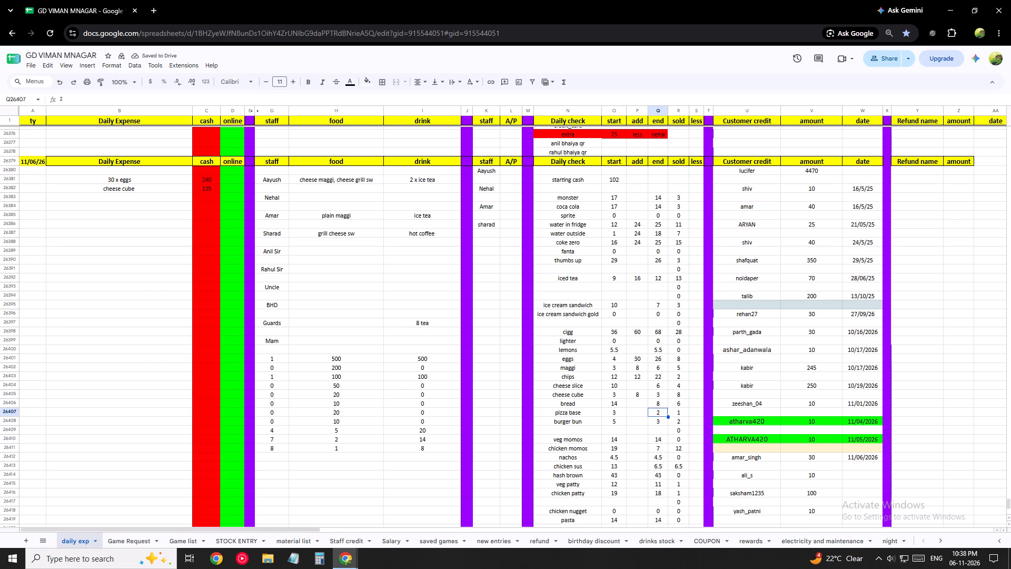
{"action": "key", "text": "Down"}
{"action": "key", "text": "Down"}
{"action": "key", "text": "Up"}
{"action": "key", "text": "Up"}
{"action": "key", "text": "Up"}
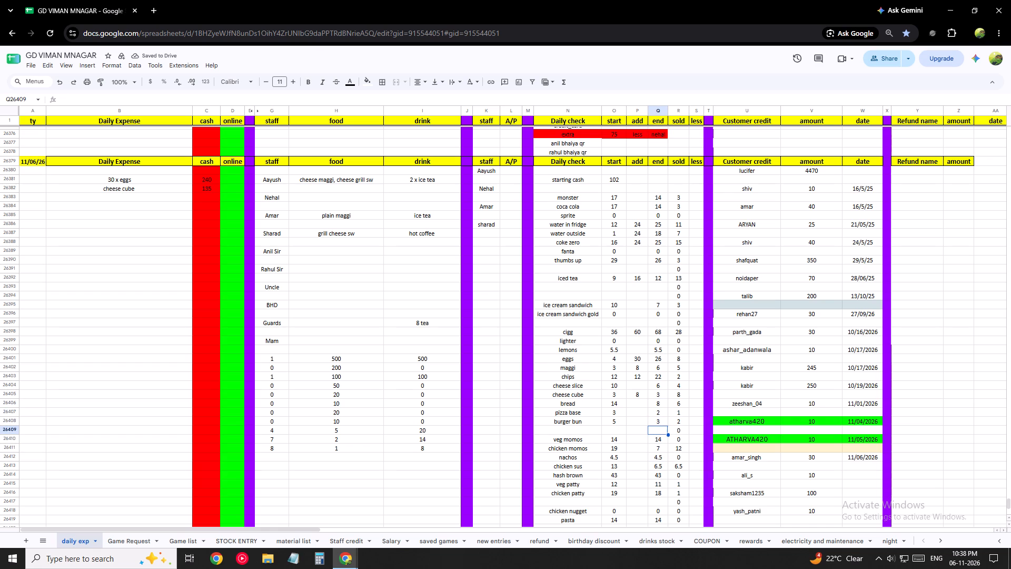
{"action": "key", "text": "Down"}
{"action": "key", "text": "Down"}
{"action": "key", "text": "Down"}
{"action": "key", "text": "Down"}
{"action": "key", "text": "Down"}
{"action": "key", "text": "Down"}
{"action": "key", "text": "Down"}
{"action": "key", "text": "Down"}
{"action": "key", "text": "Down"}
{"action": "key", "text": "Down"}
{"action": "key", "text": "Down"}
{"action": "key", "text": "Down"}
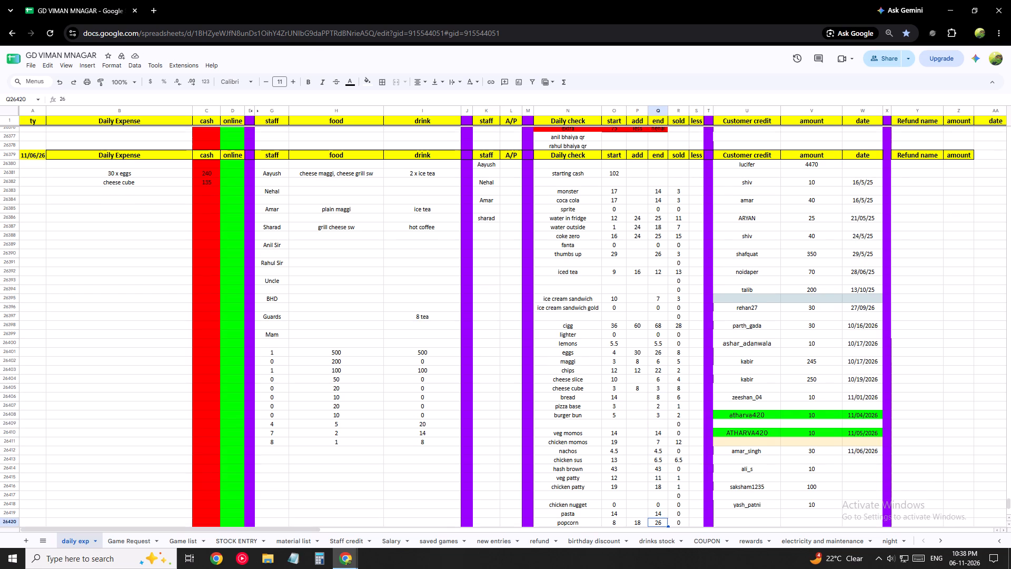
{"action": "key", "text": "Left"}
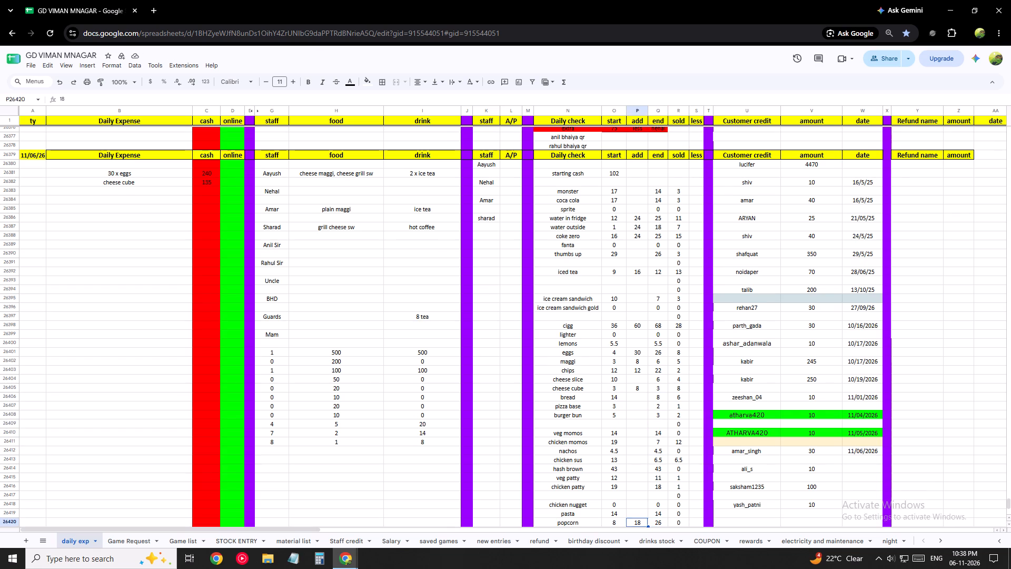
{"action": "key", "text": "Right"}
{"action": "key", "text": "Up"}
{"action": "key", "text": "Down"}
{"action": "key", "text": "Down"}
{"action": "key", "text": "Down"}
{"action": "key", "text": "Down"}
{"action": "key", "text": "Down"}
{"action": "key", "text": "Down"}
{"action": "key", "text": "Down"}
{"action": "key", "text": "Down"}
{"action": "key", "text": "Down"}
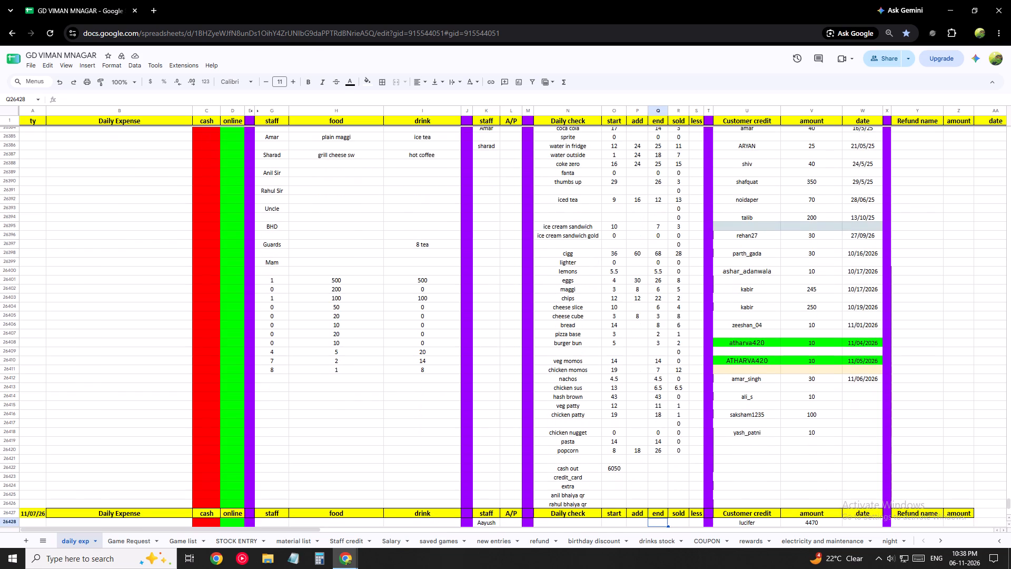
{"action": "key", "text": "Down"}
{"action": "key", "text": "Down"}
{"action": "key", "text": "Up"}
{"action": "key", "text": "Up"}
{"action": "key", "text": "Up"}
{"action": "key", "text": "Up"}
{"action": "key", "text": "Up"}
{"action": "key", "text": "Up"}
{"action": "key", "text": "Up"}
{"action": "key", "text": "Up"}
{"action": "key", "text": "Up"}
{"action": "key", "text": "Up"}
Examine the most recent customer credit amounts at the bottom of the 11/06/26 block.
{"action": "key", "text": "Right"}
{"action": "key", "text": "Right"}
{"action": "key", "text": "Right"}
{"action": "key", "text": "Right"}
{"action": "key", "text": "Right"}
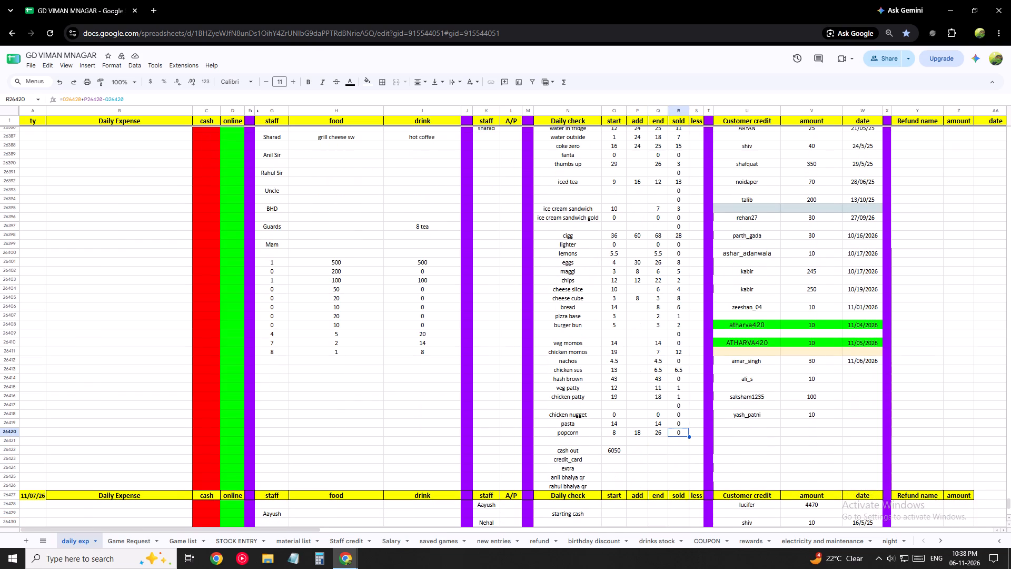
{"action": "key", "text": "Up"}
{"action": "key", "text": "shift+Up"}
{"action": "key", "text": "shift+Up"}
{"action": "key", "text": "shift+Up"}
{"action": "key", "text": "shift+Up"}
{"action": "key", "text": "shift+Up"}
{"action": "key", "text": "shift+Up"}
{"action": "key", "text": "shift+Up"}
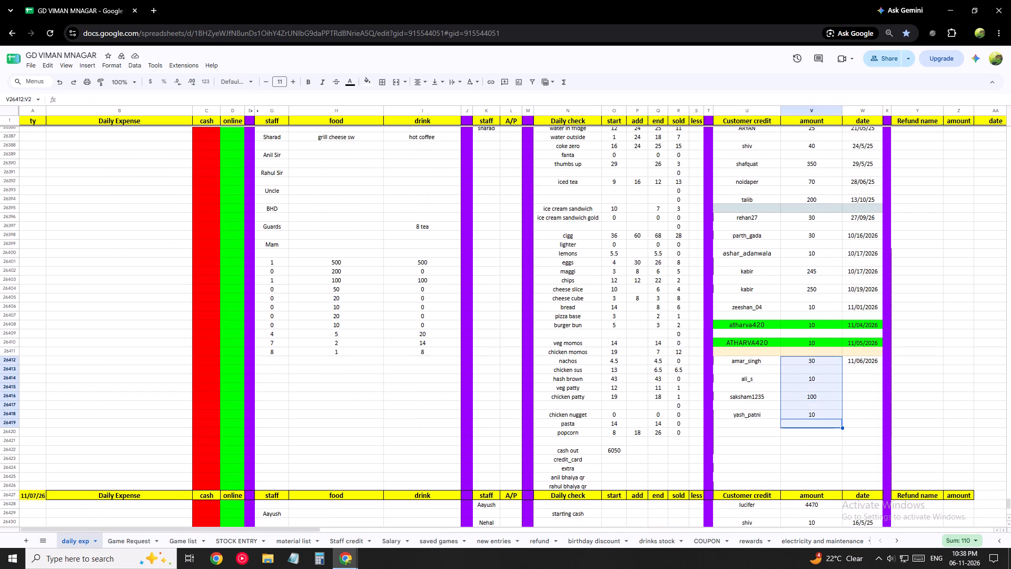
{"action": "key", "text": "Down"}
{"action": "key", "text": "Down"}
{"action": "key", "text": "Down"}
{"action": "key", "text": "Left"}
{"action": "key", "text": "Up"}
{"action": "key", "text": "Left"}
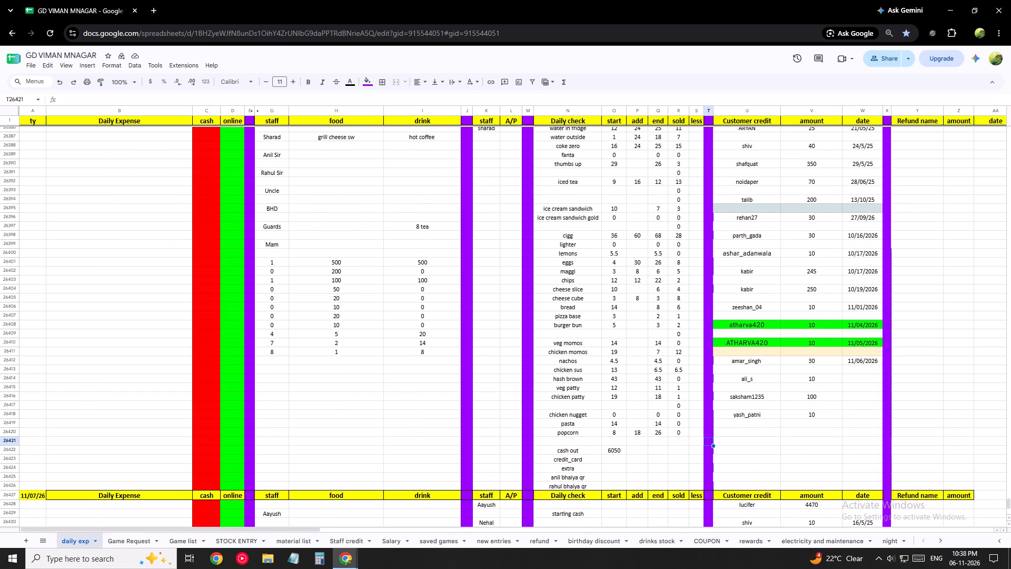
Examine the daily expense entries with their cash and online columns at the top of the 11/06/26 block.
{"action": "key", "text": "Left"}
{"action": "key", "text": "Left"}
{"action": "key", "text": "Left"}
{"action": "key", "text": "Left"}
{"action": "key", "text": "Left"}
{"action": "key", "text": "Left"}
{"action": "key", "text": "Left"}
{"action": "key", "text": "Left"}
{"action": "key", "text": "Left"}
{"action": "key", "text": "Left"}
{"action": "key", "text": "Left"}
{"action": "key", "text": "Left"}
{"action": "key", "text": "Left"}
{"action": "key", "text": "Left"}
{"action": "key", "text": "Left"}
{"action": "key", "text": "Left"}
{"action": "key", "text": "Left"}
{"action": "key", "text": "Left"}
{"action": "key", "text": "Left"}
{"action": "key", "text": "Left"}
{"action": "key", "text": "Left"}
{"action": "key", "text": "Left"}
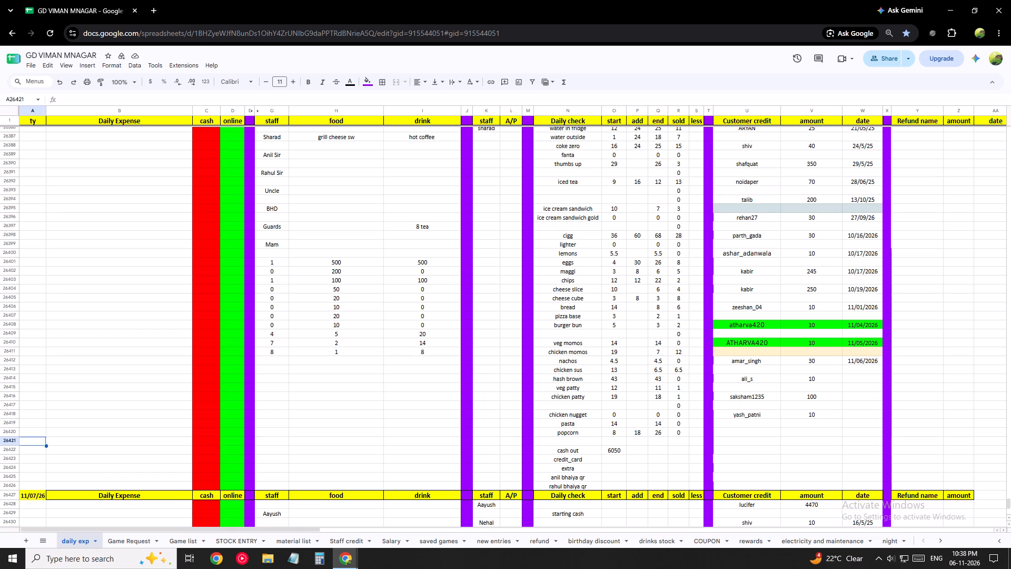
{"action": "key", "text": "Up"}
{"action": "key", "text": "Up"}
{"action": "key", "text": "Up"}
{"action": "key", "text": "Up"}
{"action": "key", "text": "Up"}
{"action": "key", "text": "Up"}
{"action": "key", "text": "Up"}
{"action": "key", "text": "Up"}
{"action": "key", "text": "Up"}
{"action": "key", "text": "Up"}
{"action": "key", "text": "Up"}
{"action": "key", "text": "Up"}
{"action": "key", "text": "Up"}
{"action": "key", "text": "Up"}
{"action": "key", "text": "Up"}
{"action": "key", "text": "Up"}
{"action": "key", "text": "Up"}
{"action": "key", "text": "Up"}
{"action": "key", "text": "Up"}
{"action": "key", "text": "Up"}
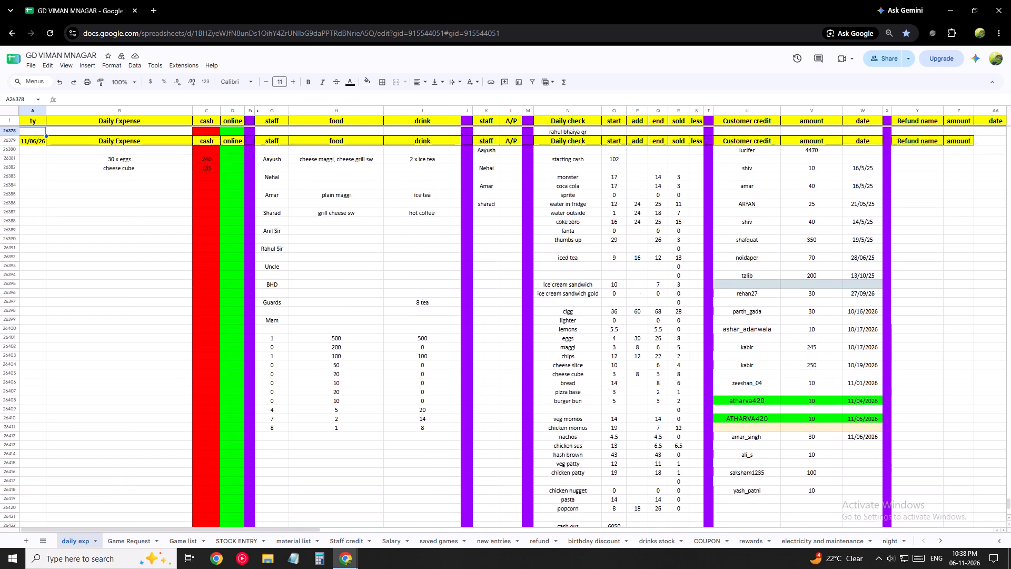
{"action": "key", "text": "Right"}
{"action": "key", "text": "Right"}
{"action": "key", "text": "Right"}
{"action": "key", "text": "Down"}
{"action": "key", "text": "Down"}
{"action": "key", "text": "Down"}
{"action": "key", "text": "Down"}
{"action": "key", "text": "Down"}
{"action": "key", "text": "Down"}
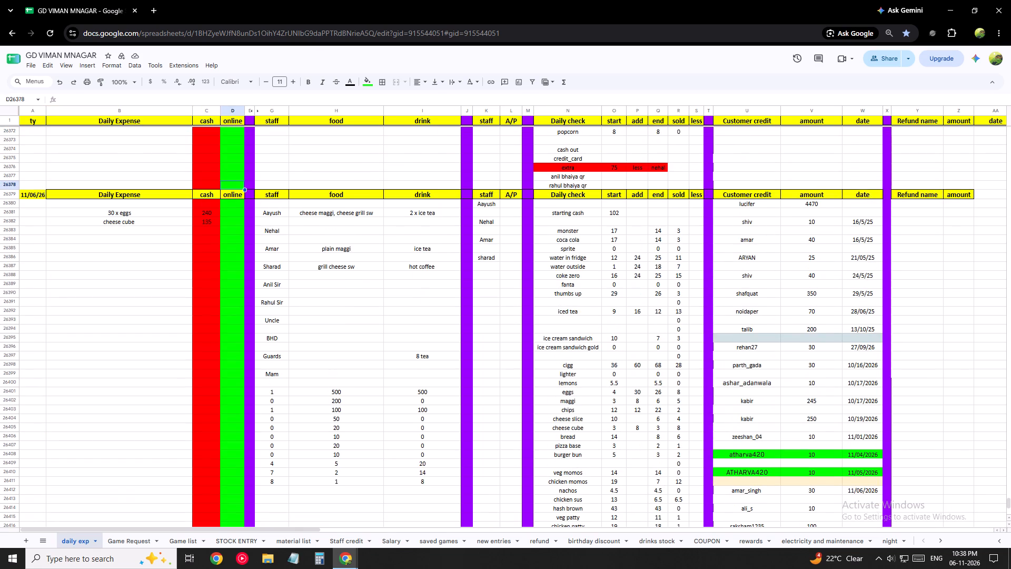